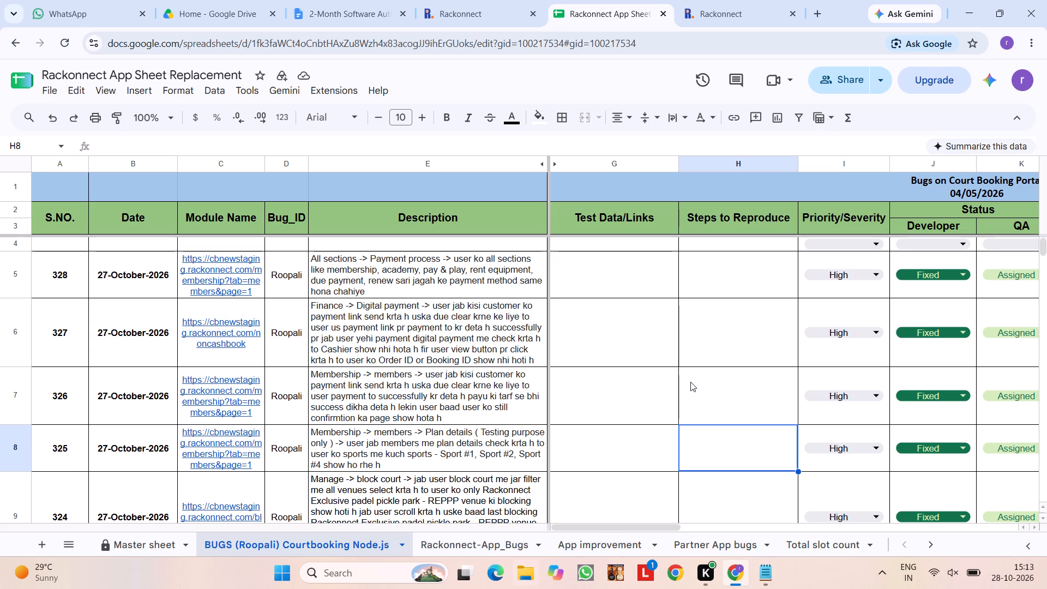
Switch from the bug sheet to the Rackonnect staging portal and open the Academies list in the Academy section.
click(688, 8)
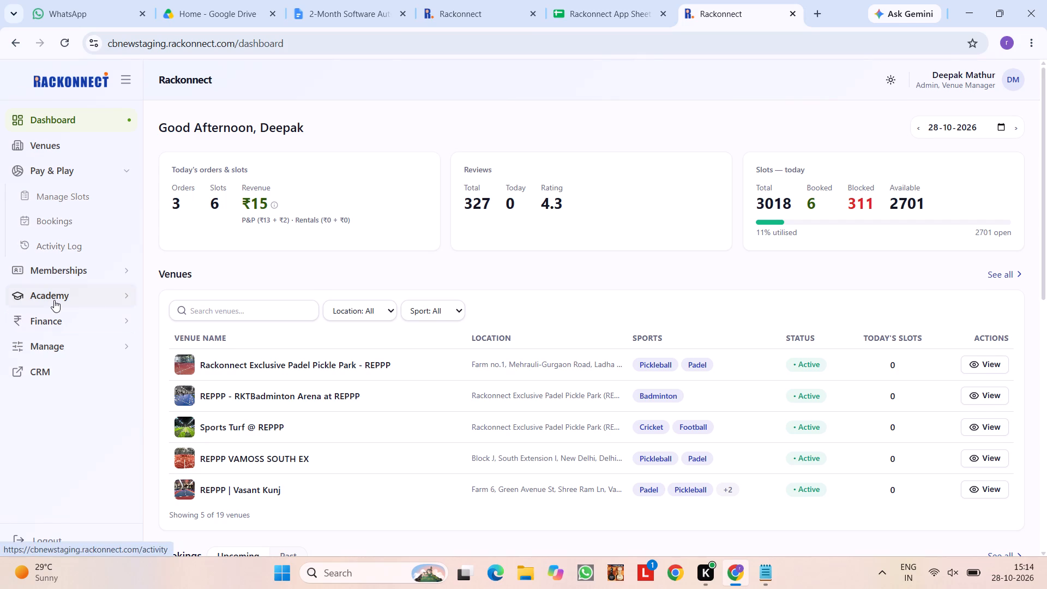
click(54, 300)
click(69, 248)
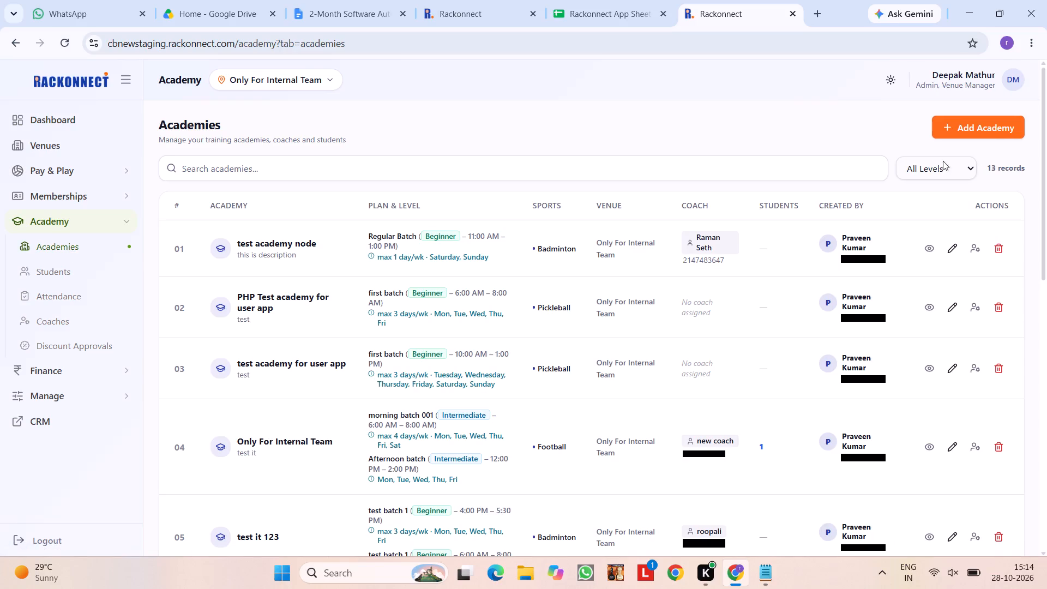
Set the venue filter of the Academies list to All Venues.
scroll(523, 198, up, 4)
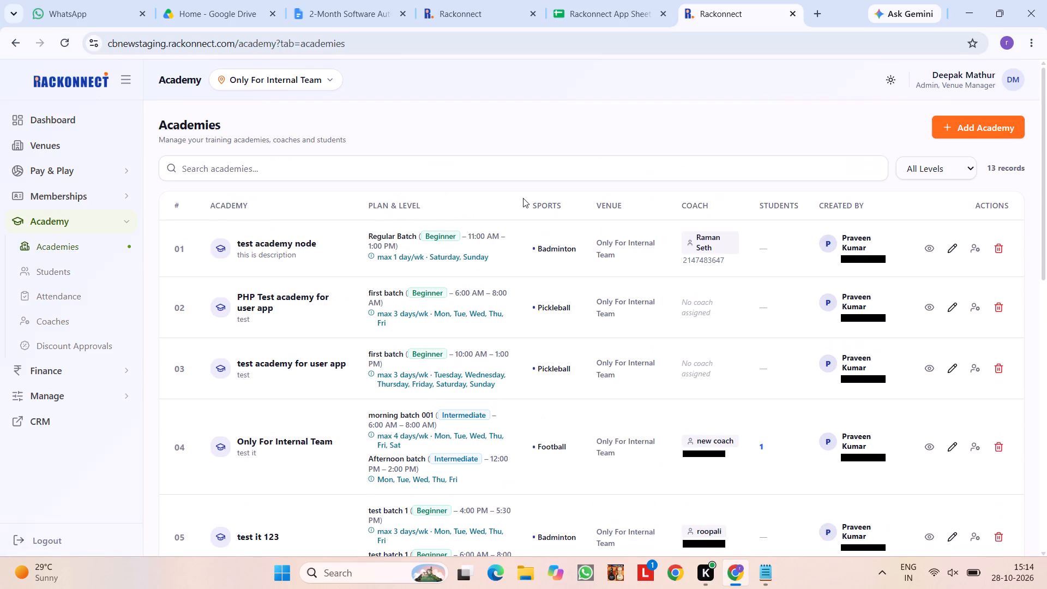
scroll(523, 198, up, 2)
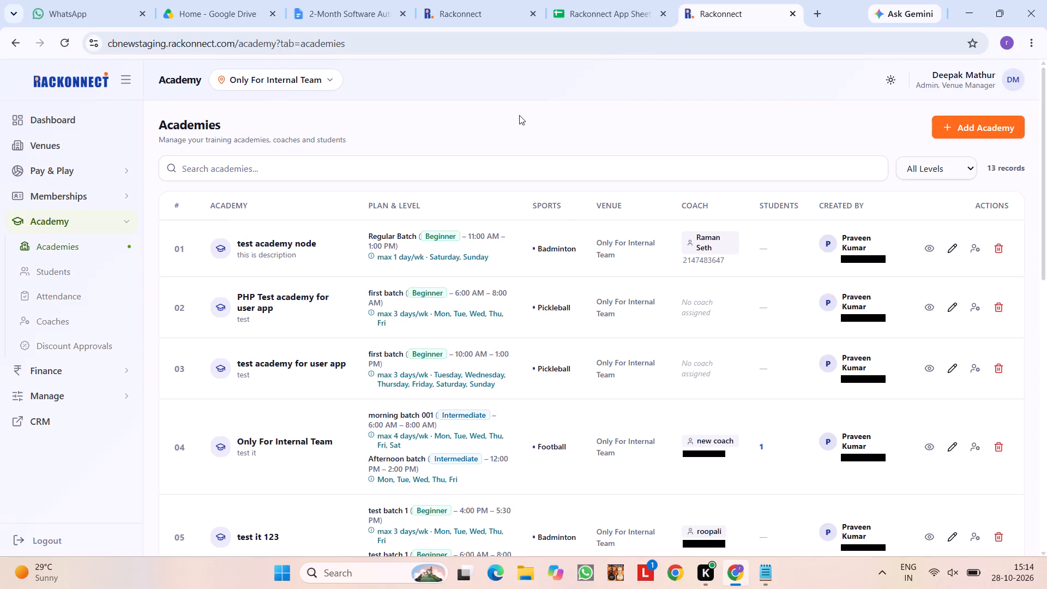
click(321, 82)
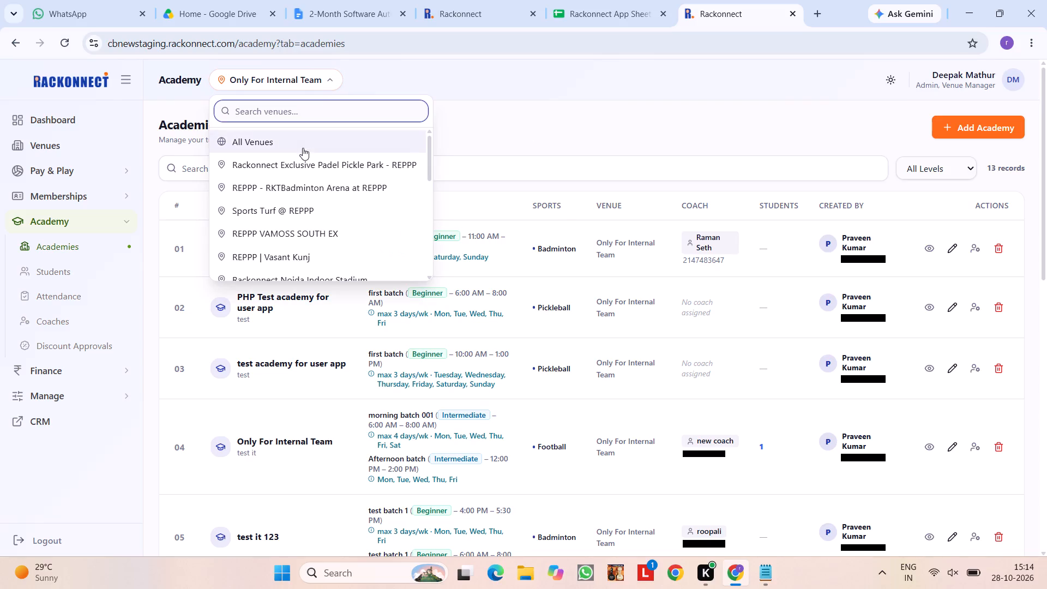
click(303, 148)
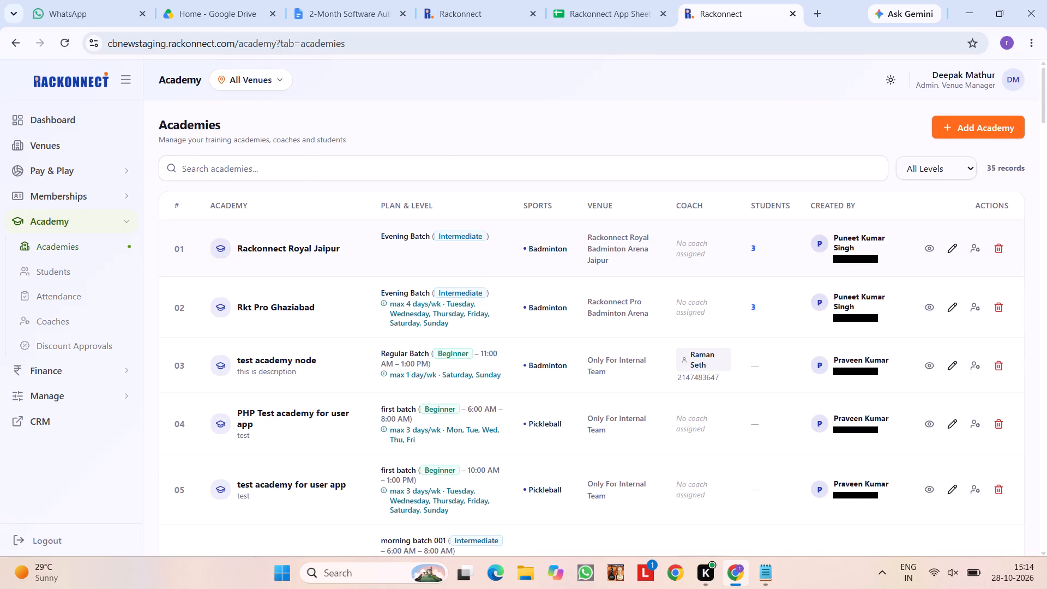
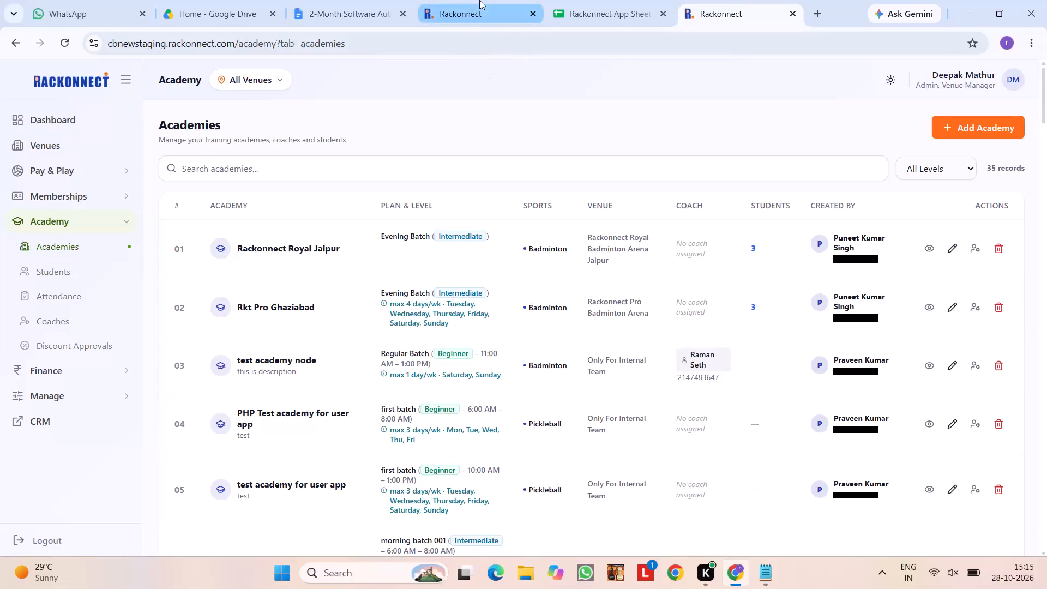
Switch to the Rackonnect App Sheet Replacement spreadsheet and open its Rackonnect-App_Bugs sheet at the newest entries.
click(479, 0)
click(651, 0)
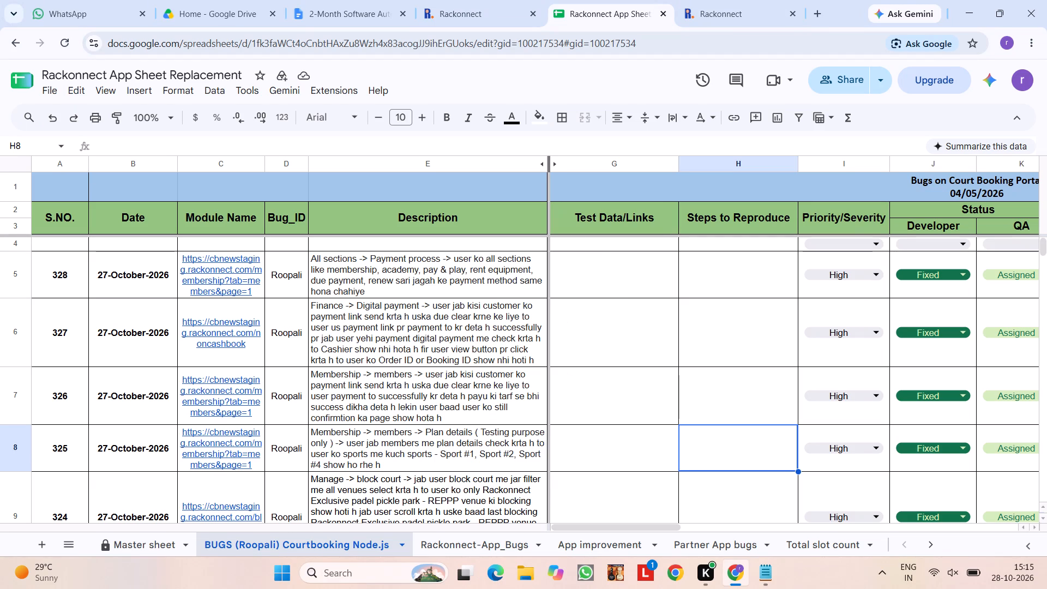
click(515, 550)
scroll(649, 237, up, 4)
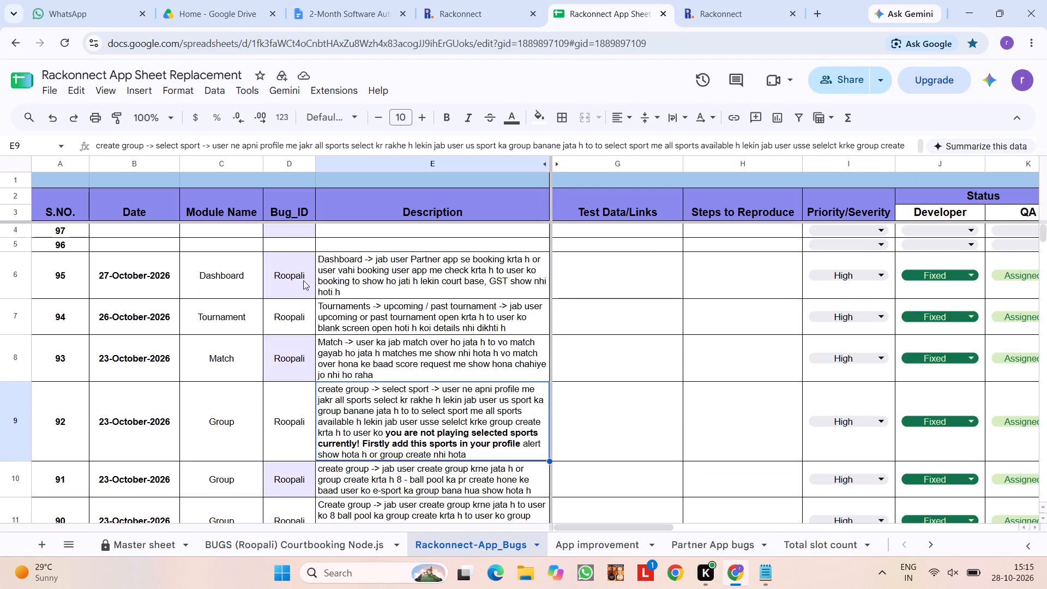
Copy the date cell format from bug 95 to bug 96 and set its date to 28-October-2026.
click(158, 268)
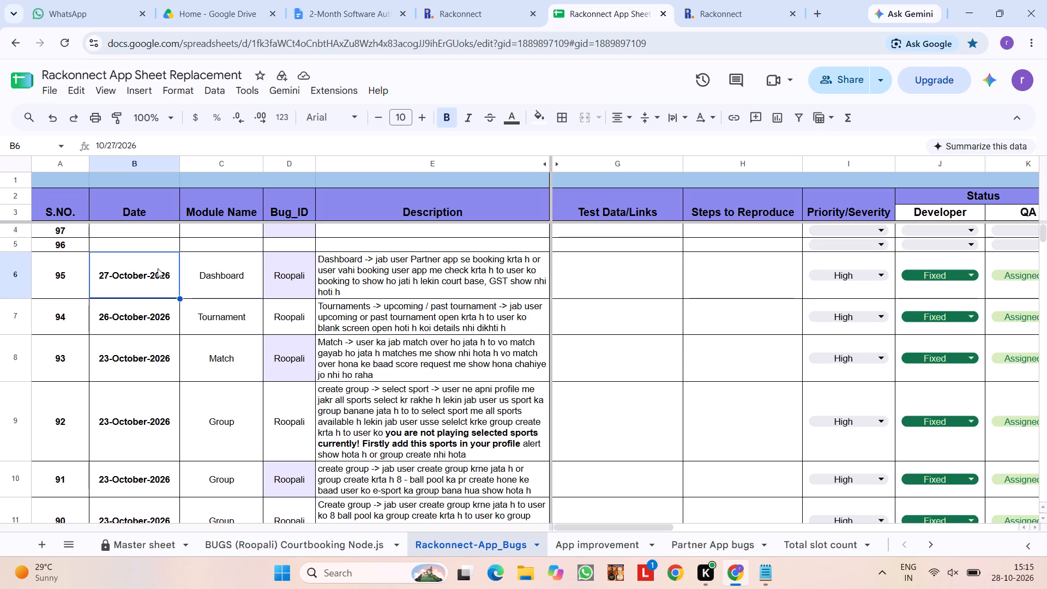
key(ctrl+c)
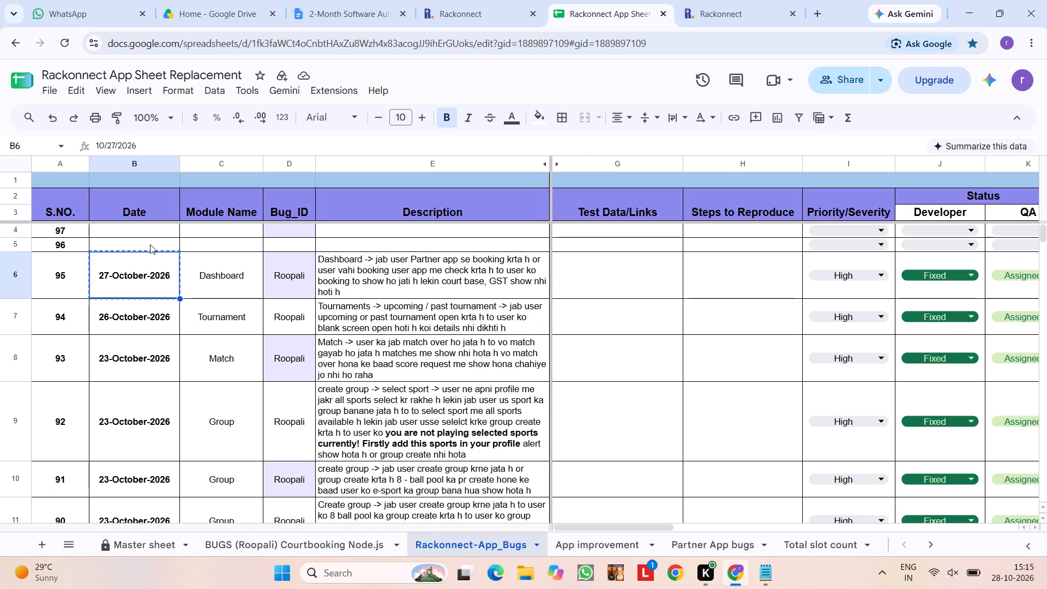
click(150, 244)
key(ctrl+c)
key(ctrl+v)
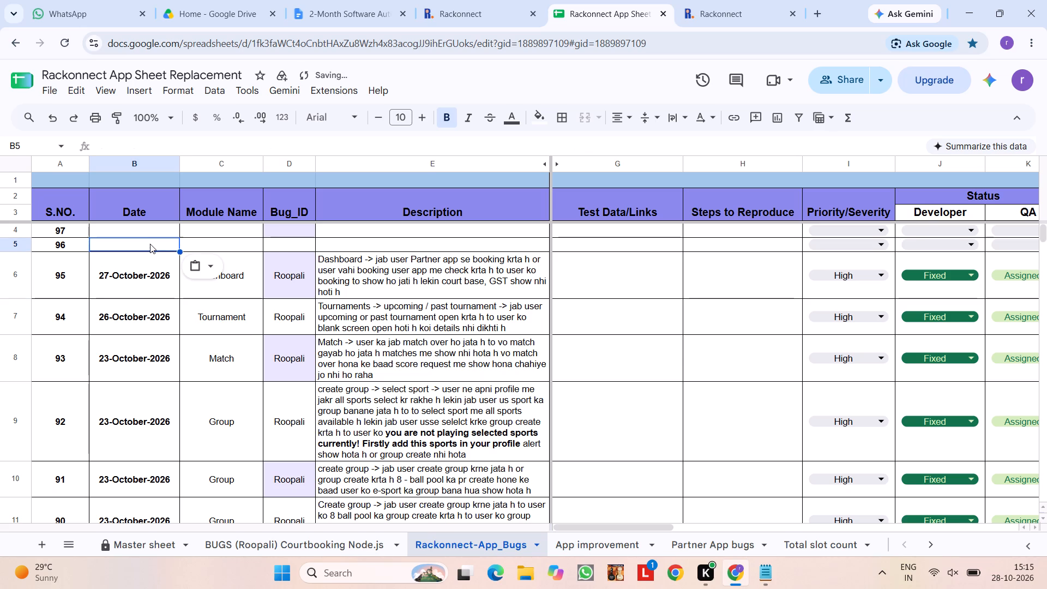
click(146, 275)
key(ctrl+c)
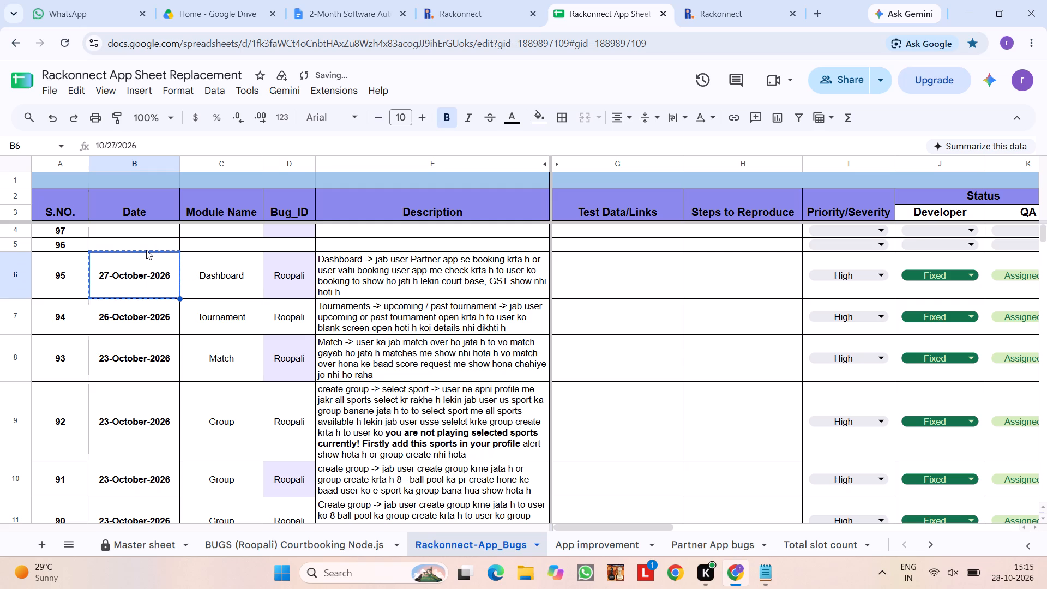
click(146, 250)
key(ctrl+v)
double_click(146, 250)
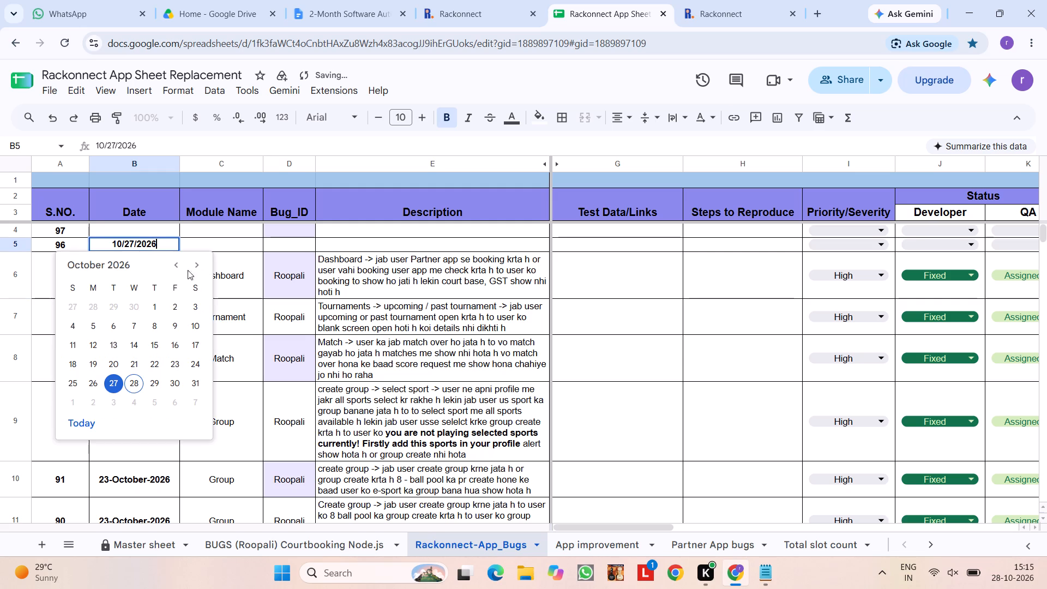
click(134, 377)
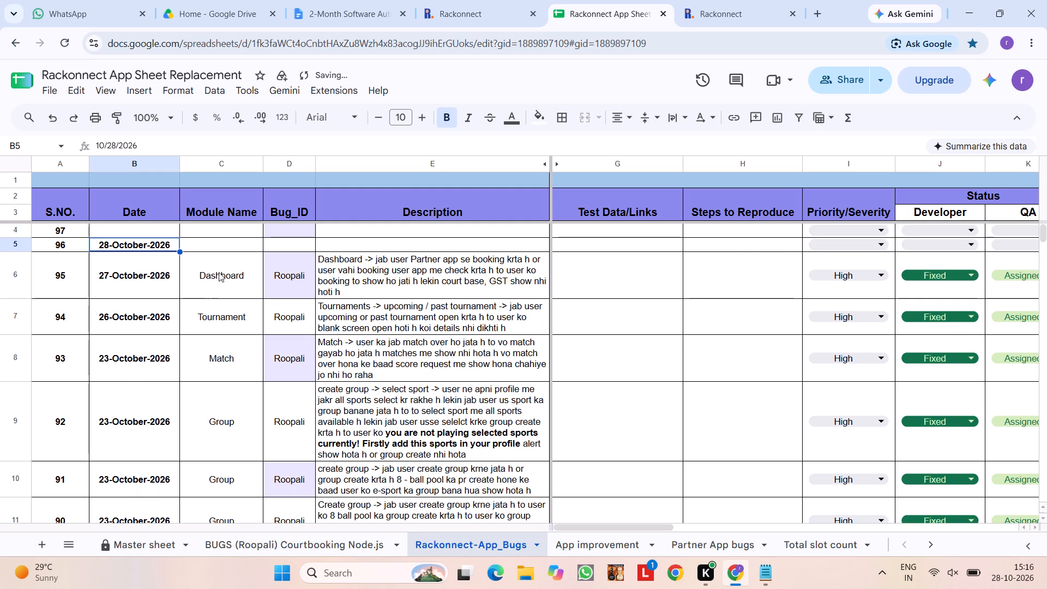
Enter "Join academy" as the module name of bug 96.
click(219, 272)
click(223, 247)
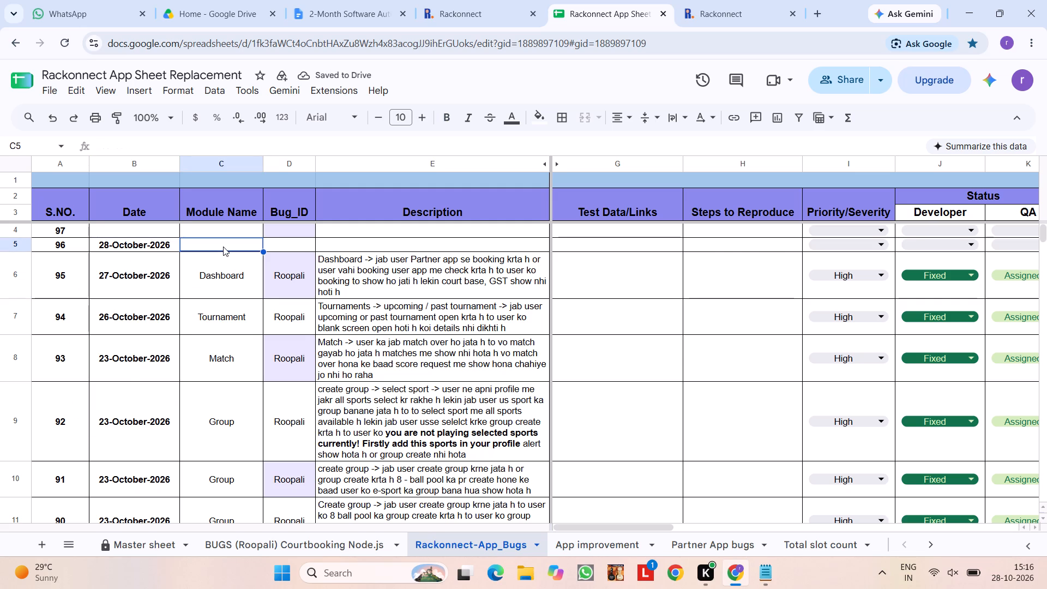
key(shift+a)
key(BackSpace)
text(Joi)
key(BackSpace)
key(BackSpace)
key(BackSpace)
key(BackSpace)
text(Join academy)
key(space)
key(Tab)
key(Tab)
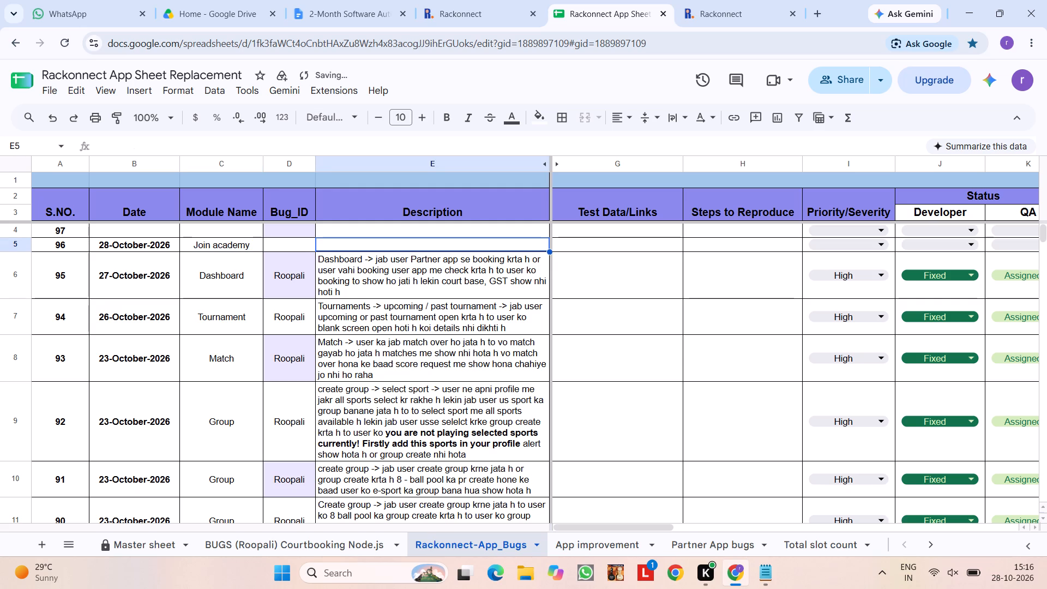
Copy the Bug_ID "Roopali" from bug 95 into the rows of bugs 96 and 97.
click(280, 280)
key(ctrl+c)
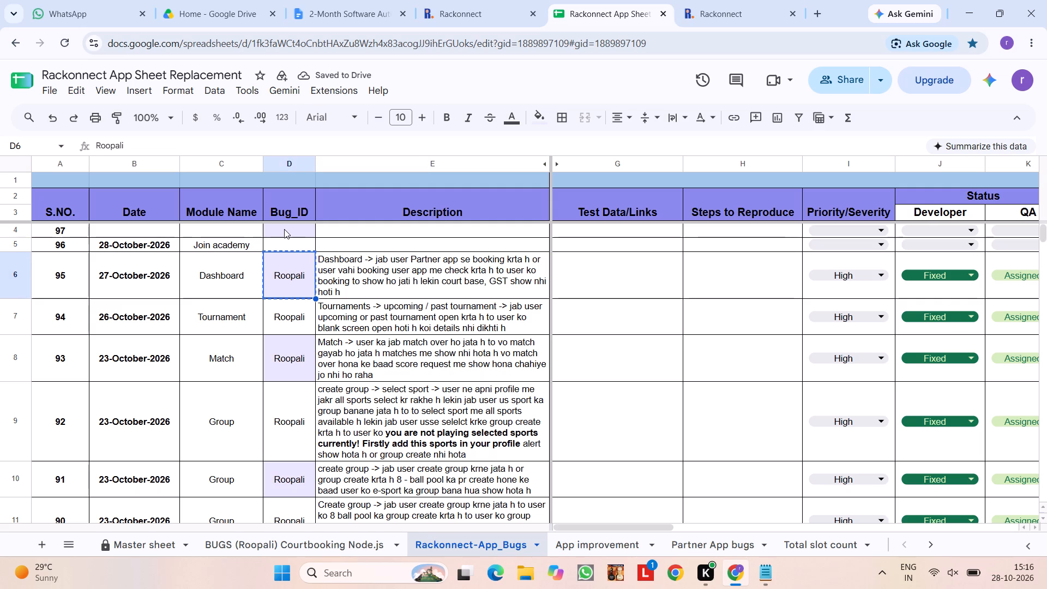
drag(285, 229, 287, 250)
key(ctrl+v)
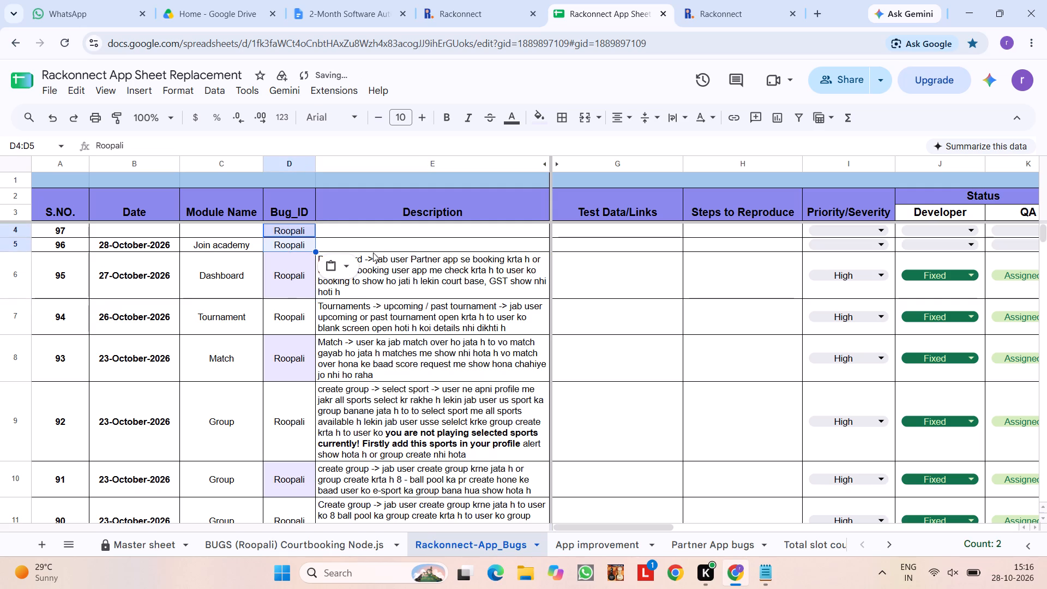
Begin the description of bug 96 with "Join academy -> jab user join academy me jakr".
double_click(375, 243)
text(Join academy -->)
key(space)
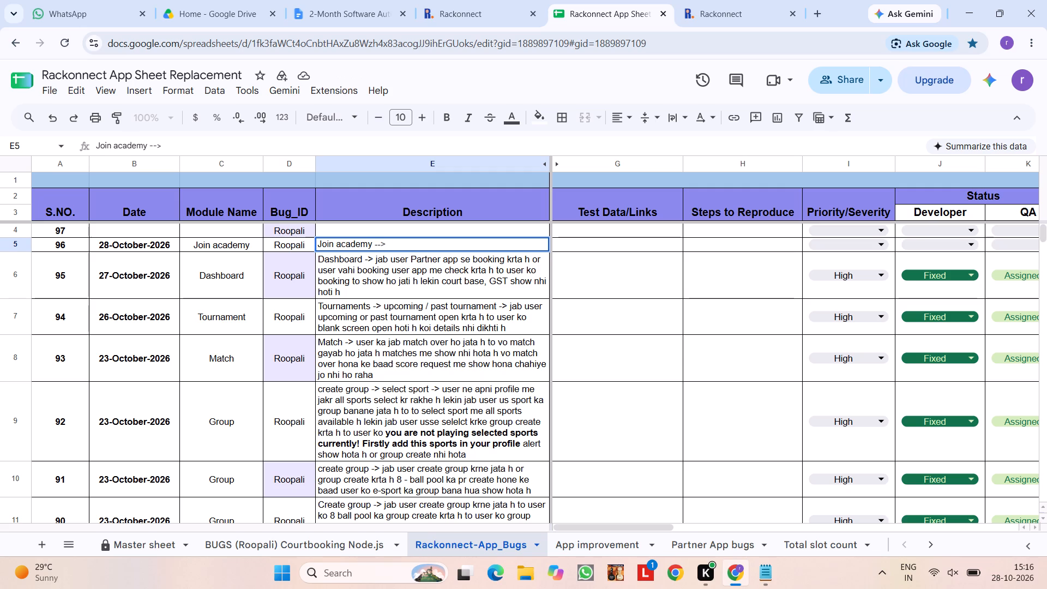
key(BackSpace)
key(BackSpace)
key(BackSpace)
key(space)
key(BackSpace)
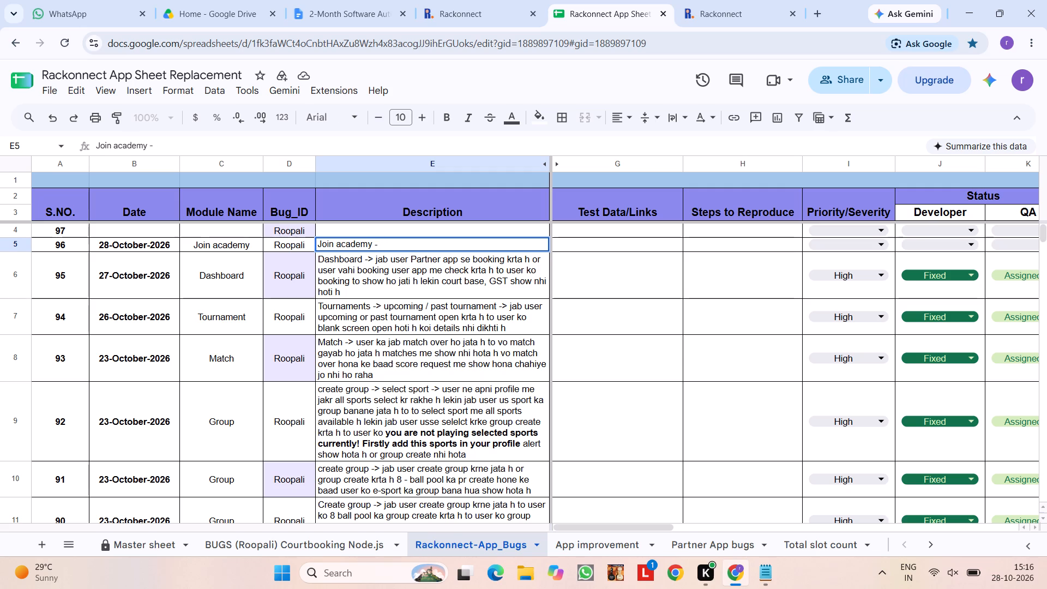
text(>)
key(space)
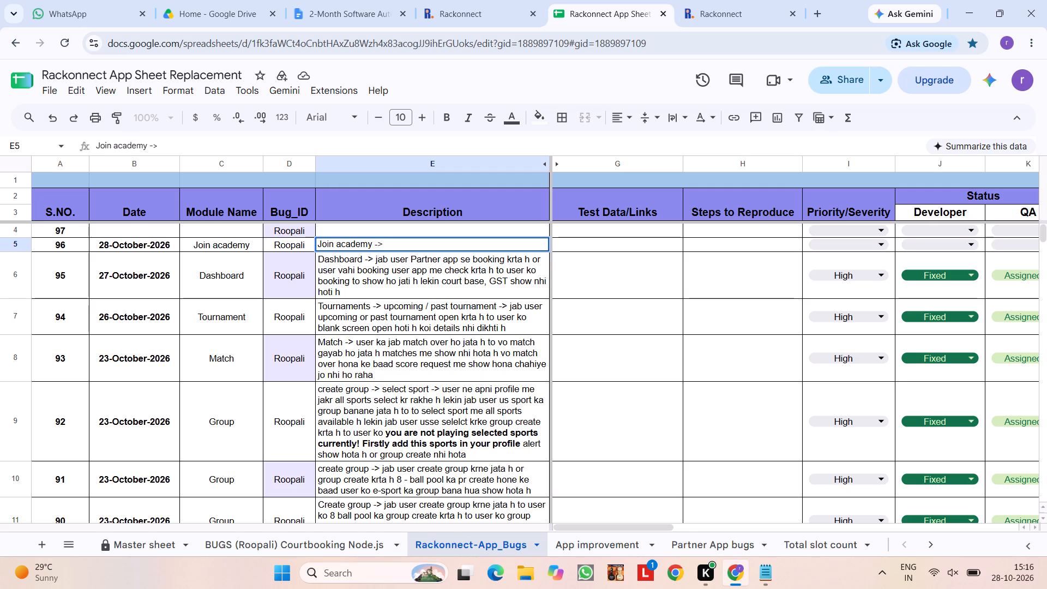
text(jab)
key(space)
text(user)
key(space)
text(join academy)
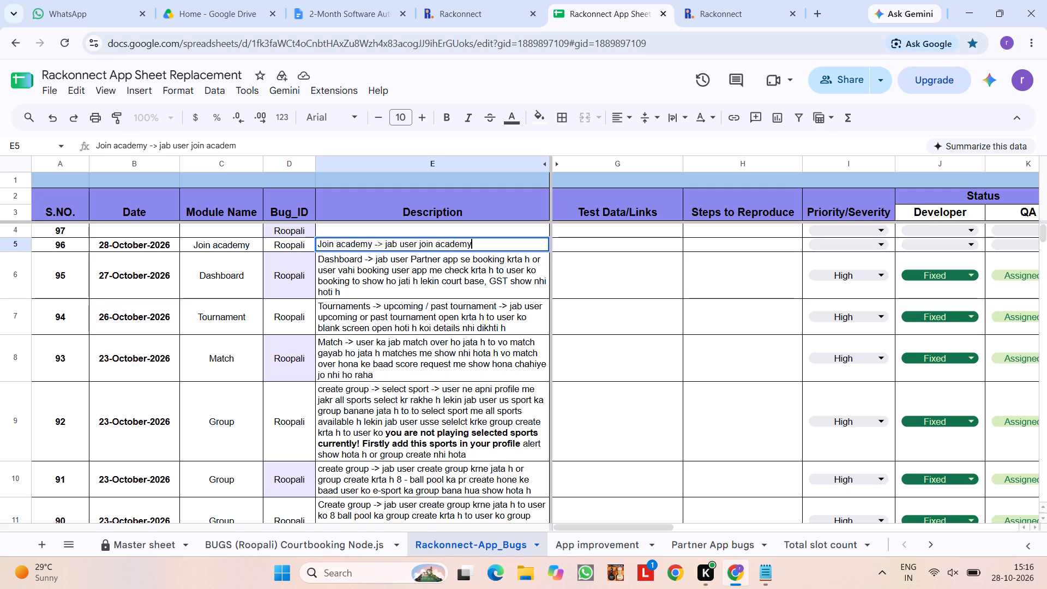
key(space)
text(me jakr)
key(space)
text(avai)
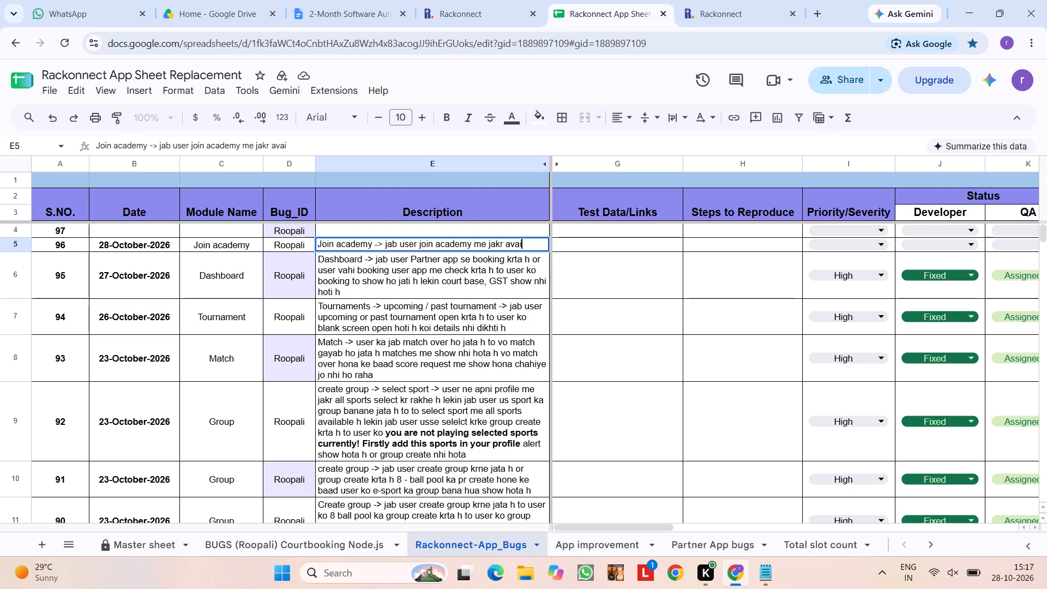
key(BackSpace)
key(BackSpace)
key(BackSpace)
key(BackSpace)
Continue the bug 96 description with "sports available me pickleball".
key(a)
key(BackSpace)
text(sports available mr =)
key(BackSpace)
key(BackSpace)
key(BackSpace)
text(e)
key(space)
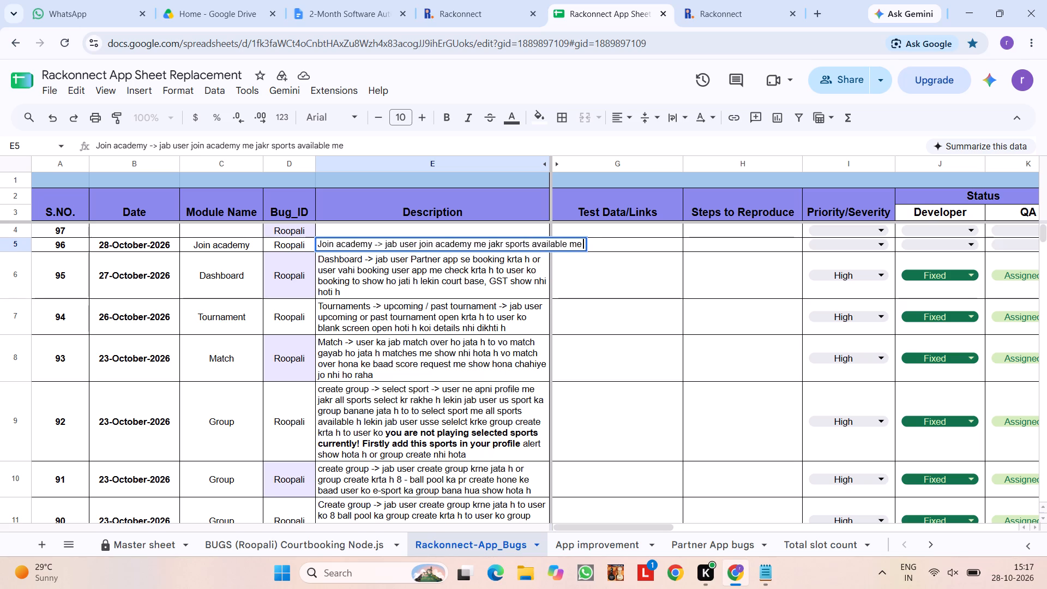
key(p)
text(ich)
key(BackSpace)
text(kleball)
key(space)
key(BackSpace)
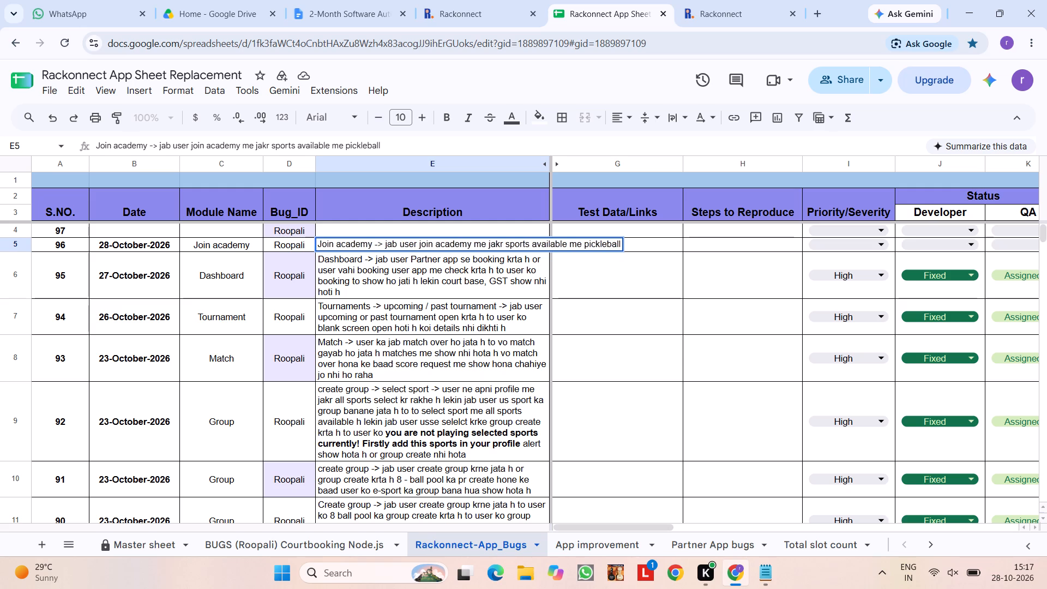
text(ball)
key(space)
key(BackSpace)
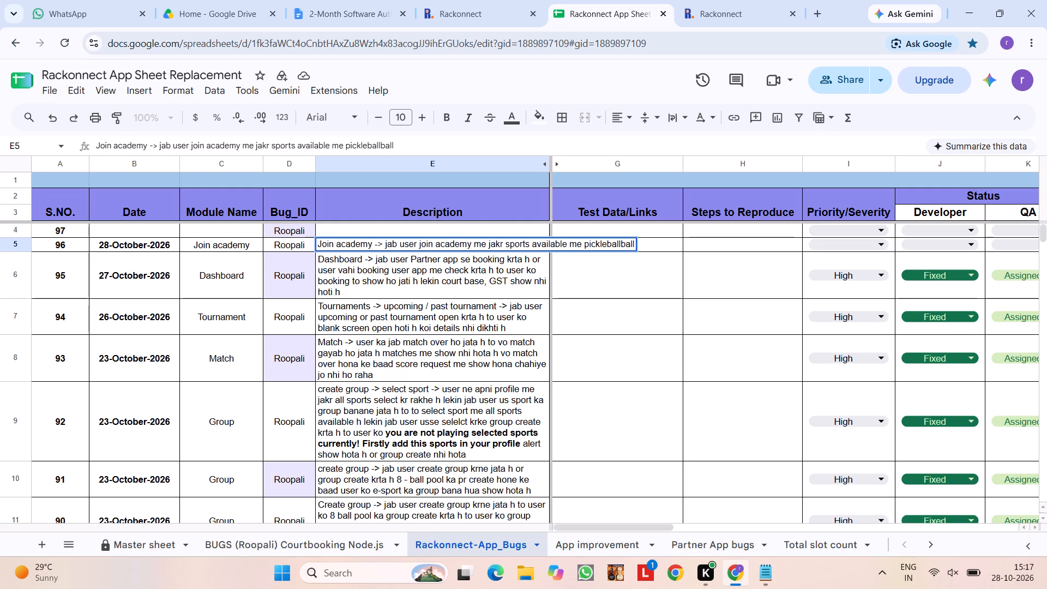
key(BackSpace)
key(BackSpace)
key(BackSpace)
key(BackSpace)
key(space)
text(sport)
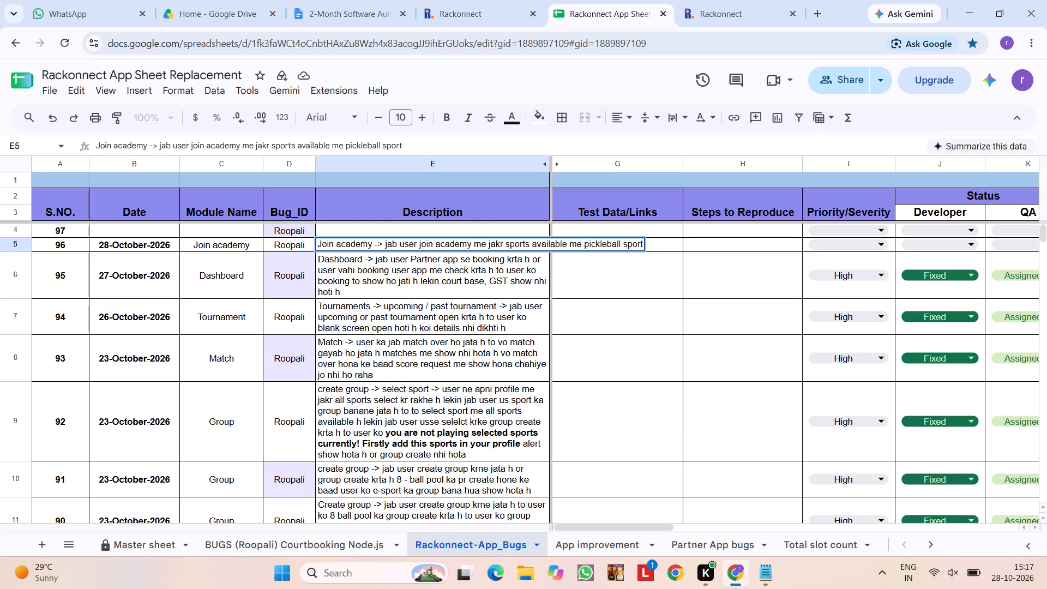
key(BackSpace)
key(BackSpace)
key(BackSpace)
key(BackSpace)
key(BackSpace)
Continue the bug 96 description with "pr click krta h to user ko uske baad".
text(pr)
key(space)
text(clickckr)
key(BackSpace)
key(BackSpace)
key(BackSpace)
key(space)
text(krta hto)
key(space)
key(BackSpace)
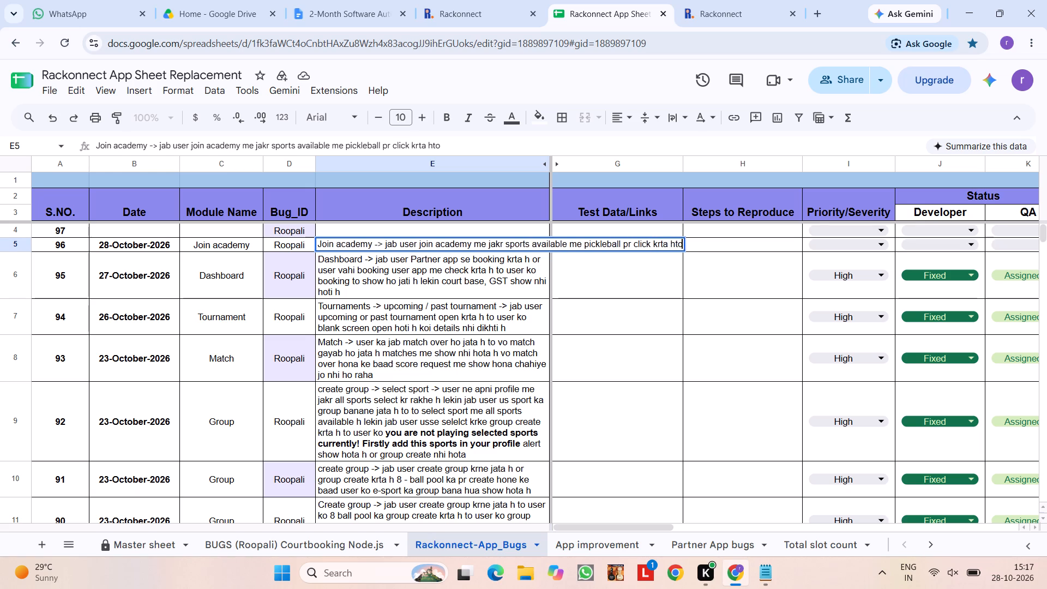
key(BackSpace)
key(BackSpace)
key(space)
text(to user kp)
key(space)
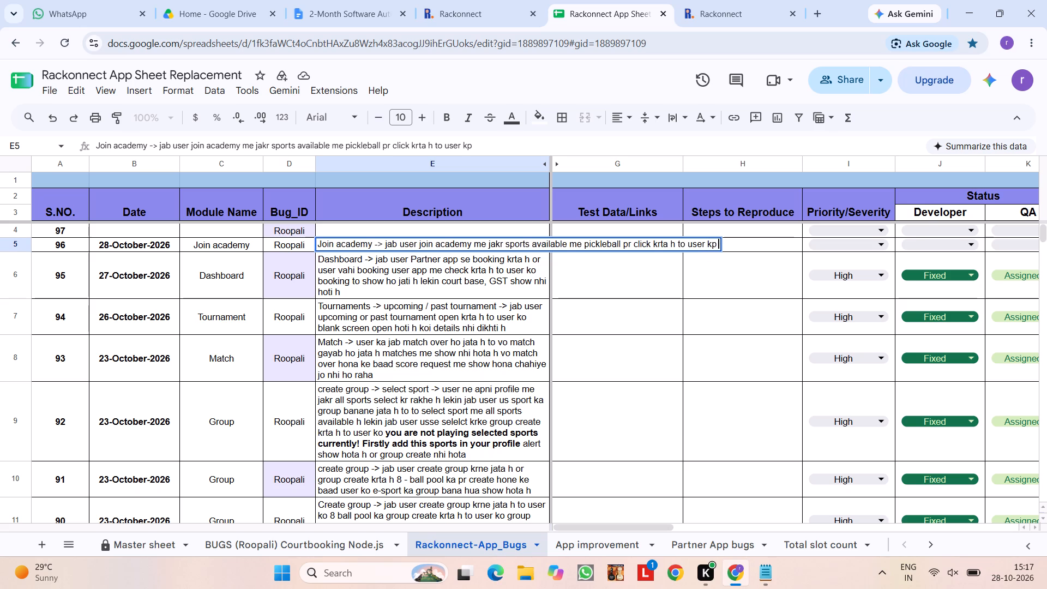
key(BackSpace)
key(BackSpace)
text(o uske)
key(space)
text(baaf)
key(space)
key(BackSpace)
key(BackSpace)
text(d)
key(space)
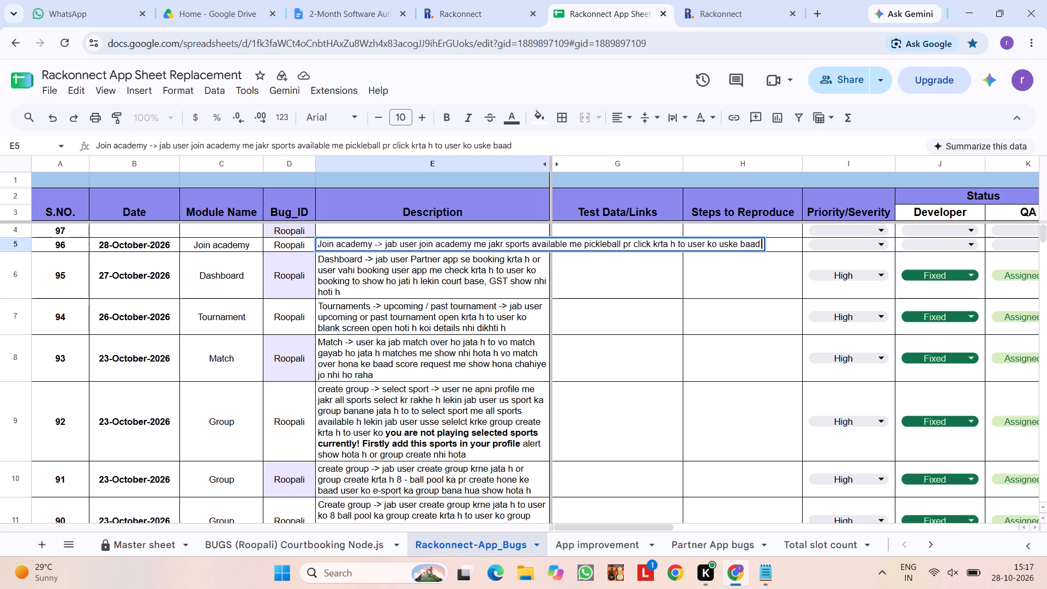
Continue the bug 96 description with "jo academies show hoti h vo only".
text(jo)
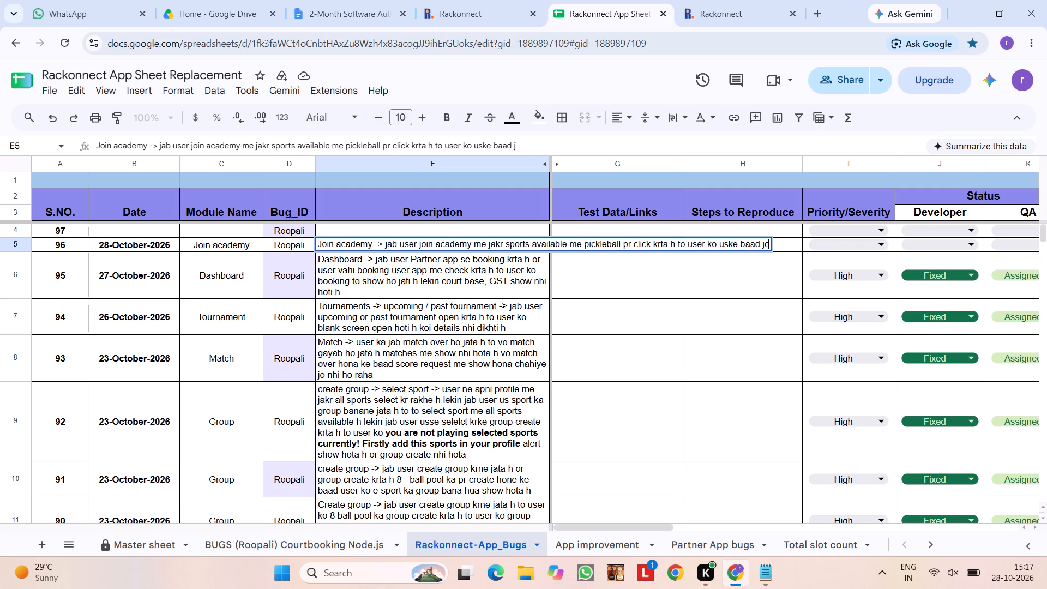
key(space)
text(aca)
text(demy)
key(BackSpace)
text(ies shoe)
key(space)
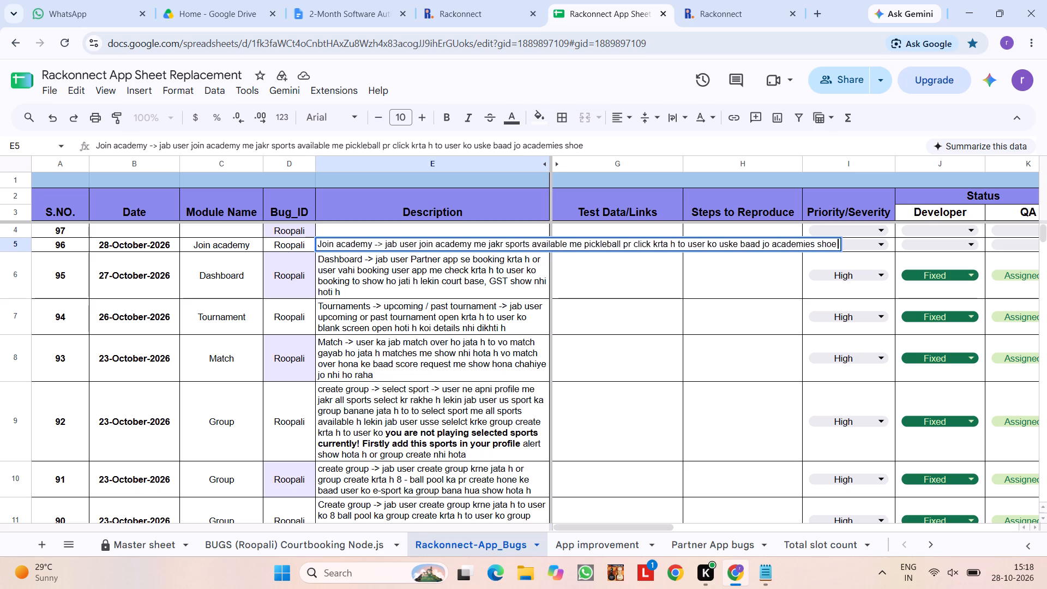
key(BackSpace)
key(BackSpace)
text(w hoti h)
key(space)
text(vo only)
key(space)
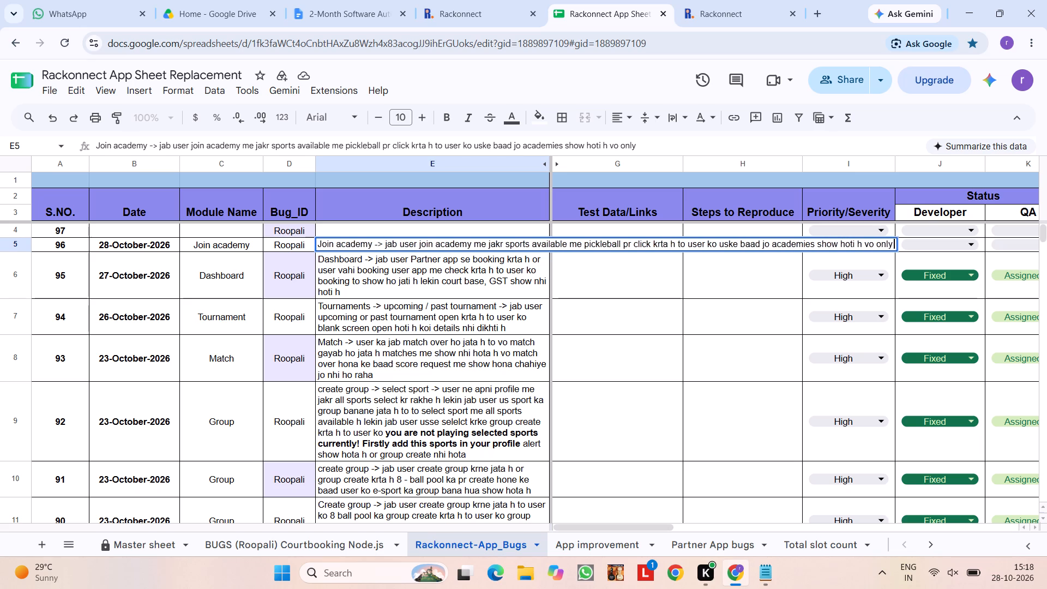
Continue the bug 96 description with "pichleball ki hi hoti h pr jab user filter pr click krte".
text(pi)
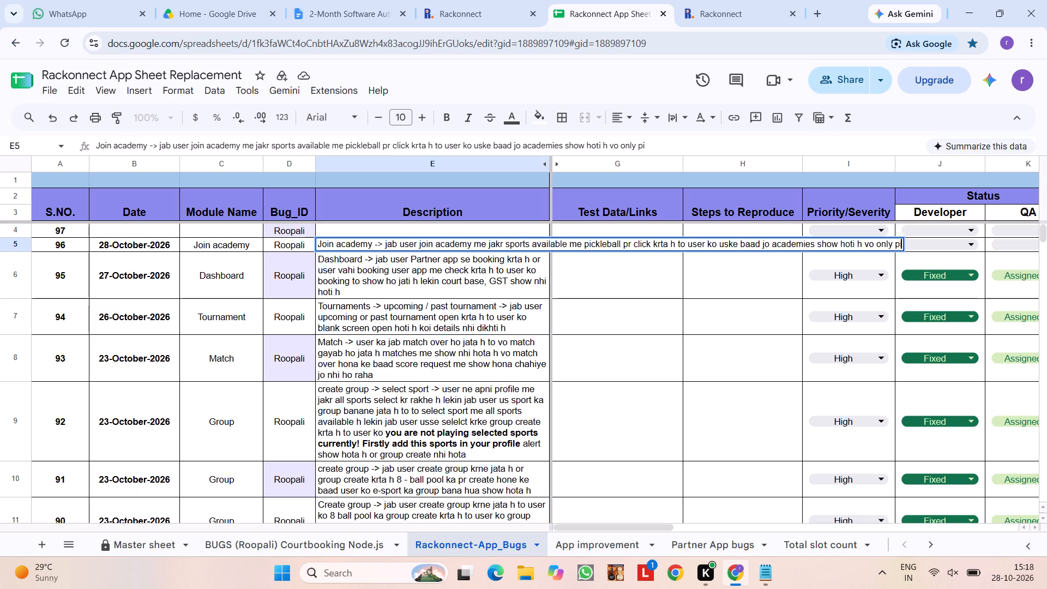
text(chleball ki hi ho)
text(to)
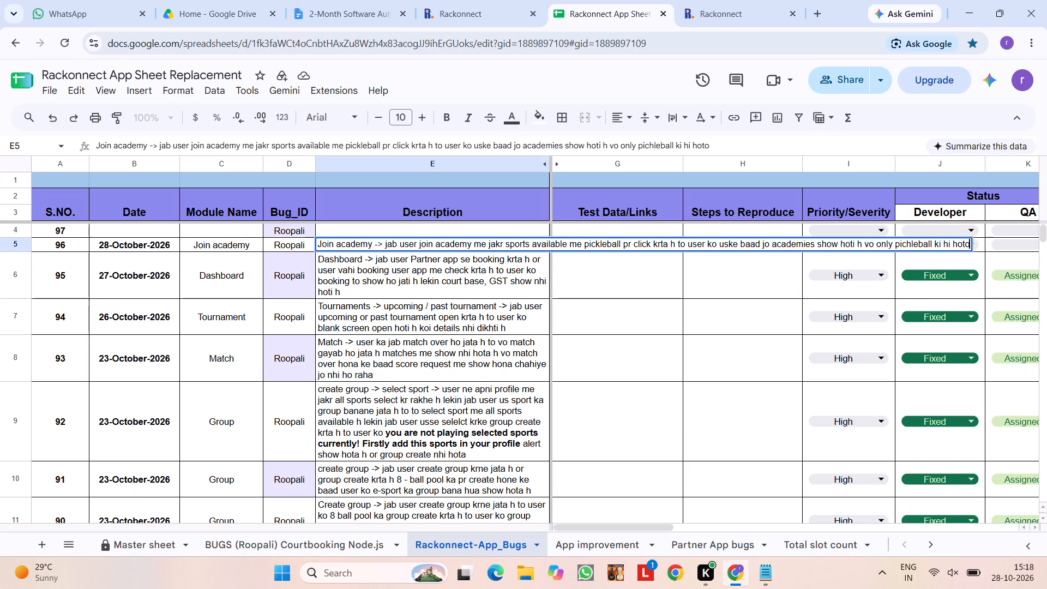
key(BackSpace)
text(i h pr jab user filter pr click rt)
key(BackSpace)
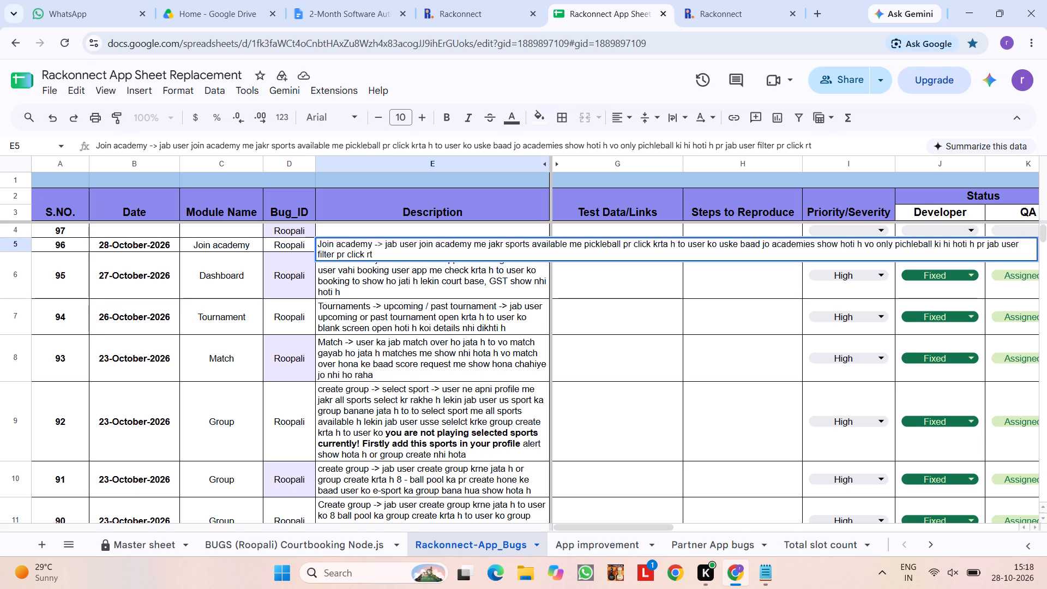
key(BackSpace)
text(lkr)
key(BackSpace)
key(BackSpace)
key(BackSpace)
text(krte)
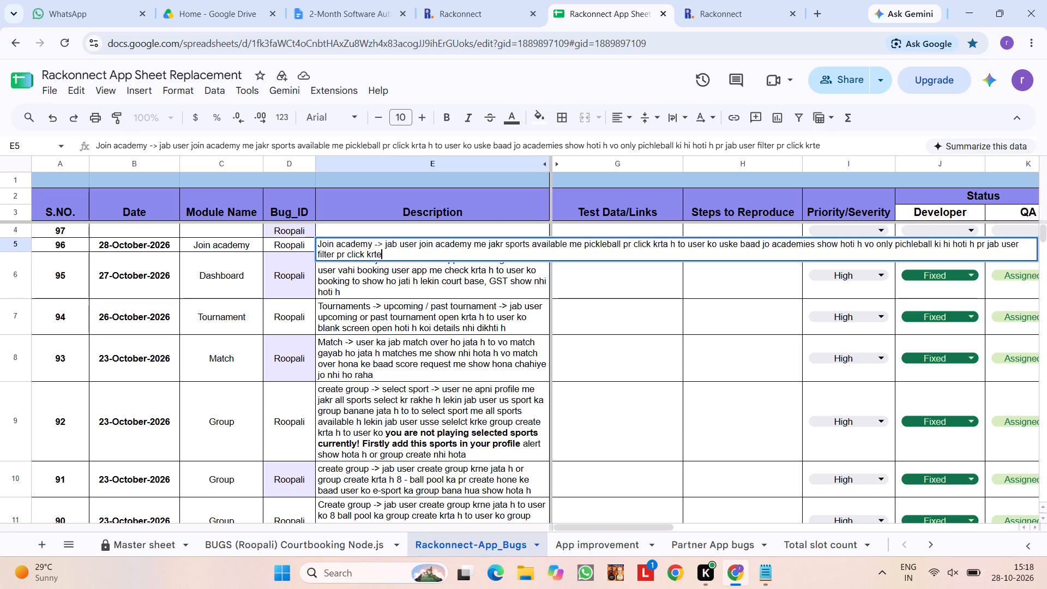
Continue the bug 96 description with "sport change krna".
key(space)
text(sports)
key(BackSpace)
key(space)
text(chec)
key(BackSpace)
text(an)
key(BackSpace)
key(BackSpace)
key(BackSpace)
text(ange l)
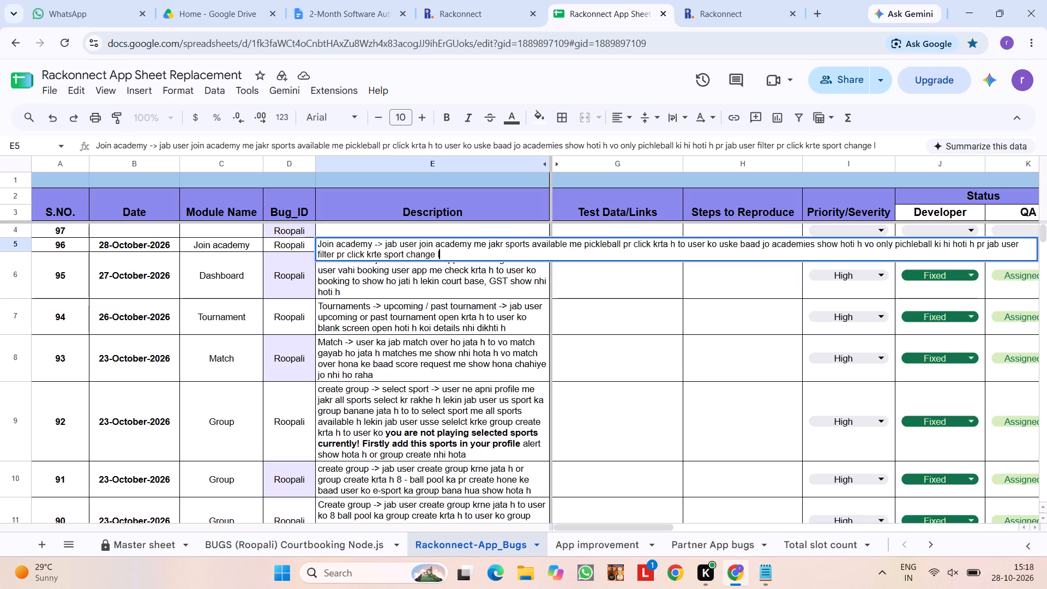
key(BackSpace)
text(krna)
key(space)
Continue the bug 96 description with "chahta h to user ko sport".
key(c)
text(hahta h to use)
key(BackSpace)
key(BackSpace)
key(BackSpace)
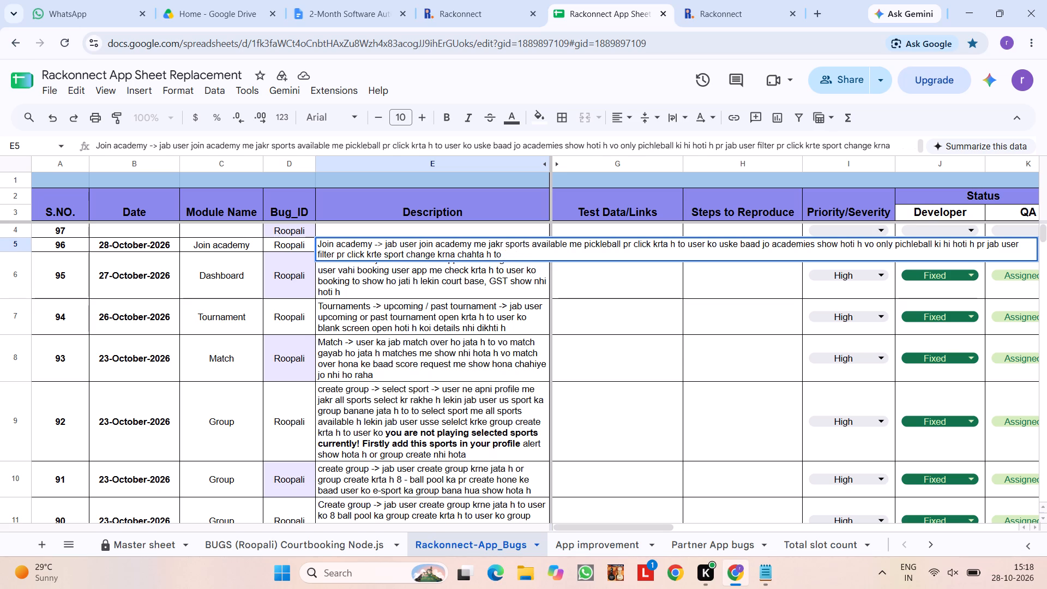
text(user ko)
key(space)
text(sport)
key(space)
Finish the bug 96 description with "filter me only pickleball sports show hota h baki nhi" and commit the cell.
text(filter me only pich)
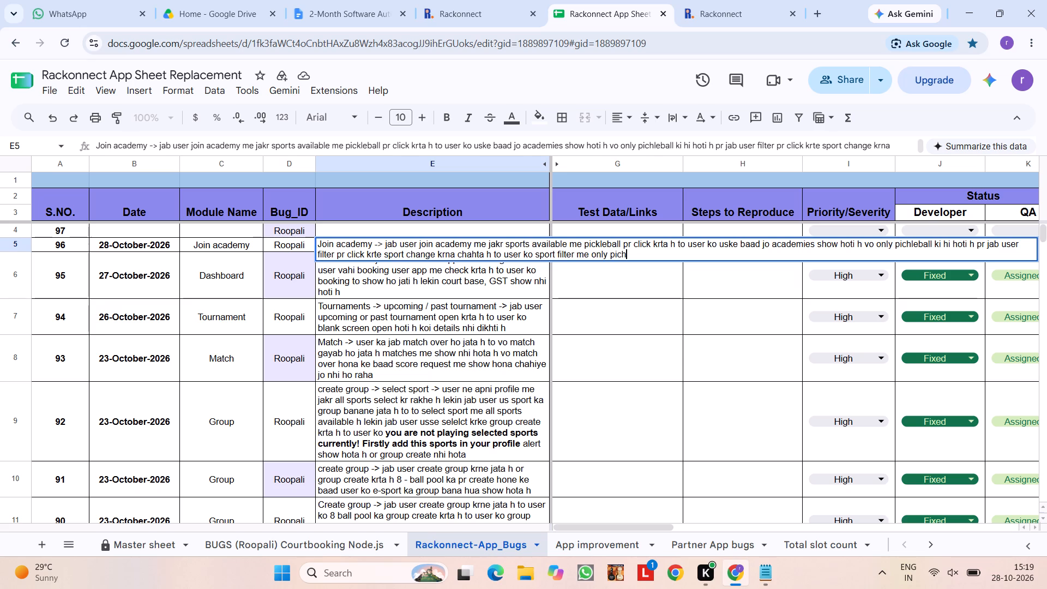
key(BackSpace)
text(kleball)
key(space)
text(sports show hota h baki nhi h=)
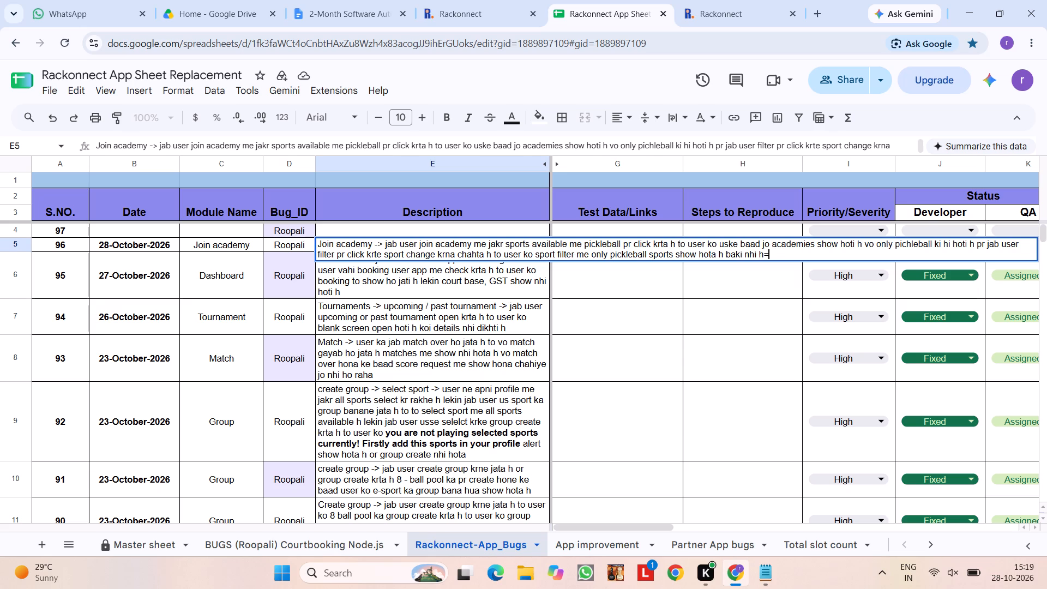
key(BackSpace)
key(BackSpace)
key(Return)
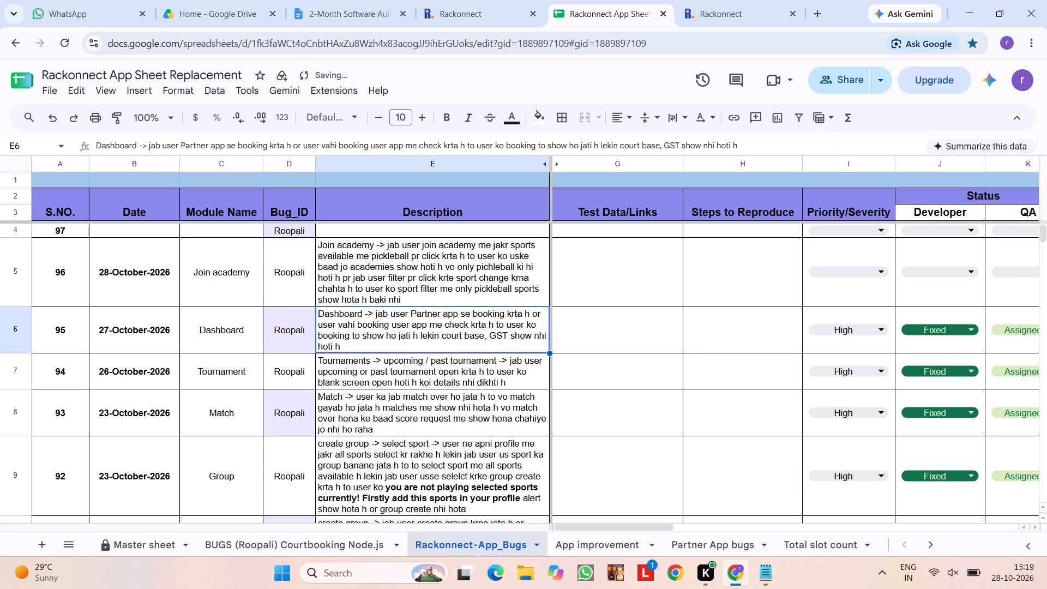
Set the Priority/Severity of bug 96 to High.
click(872, 274)
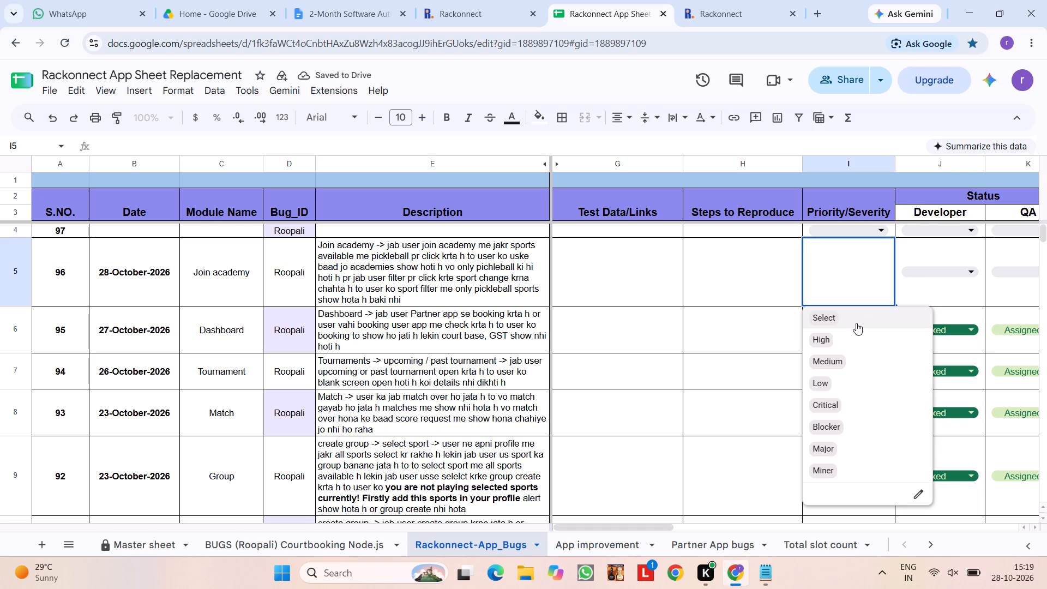
click(851, 341)
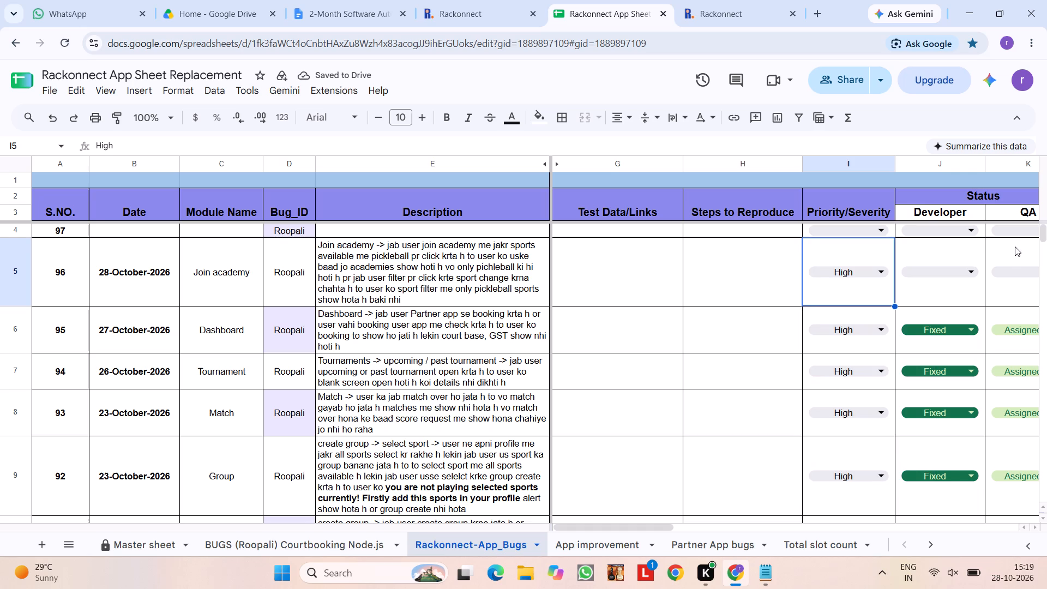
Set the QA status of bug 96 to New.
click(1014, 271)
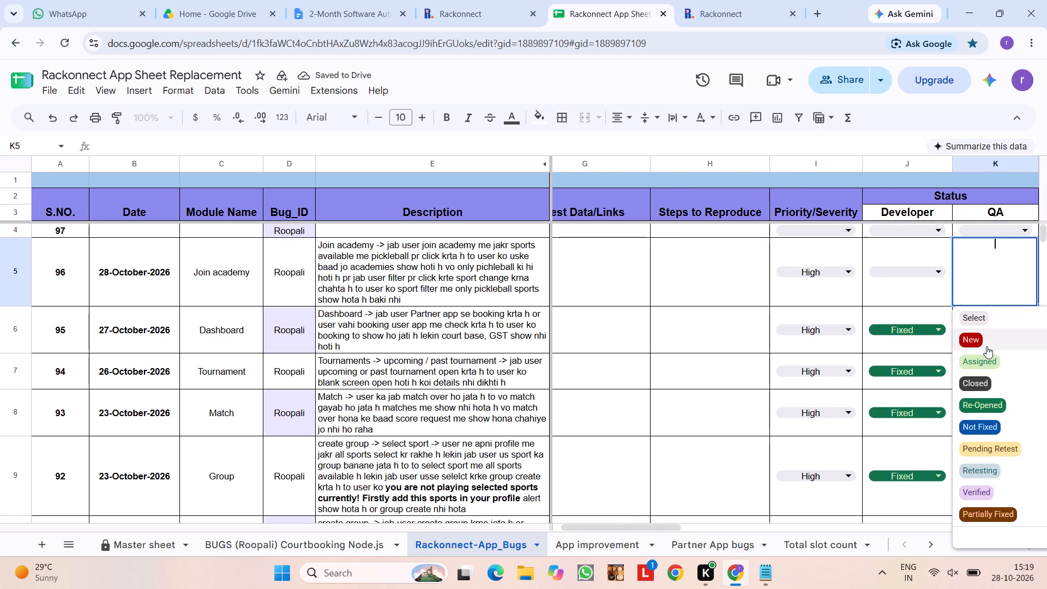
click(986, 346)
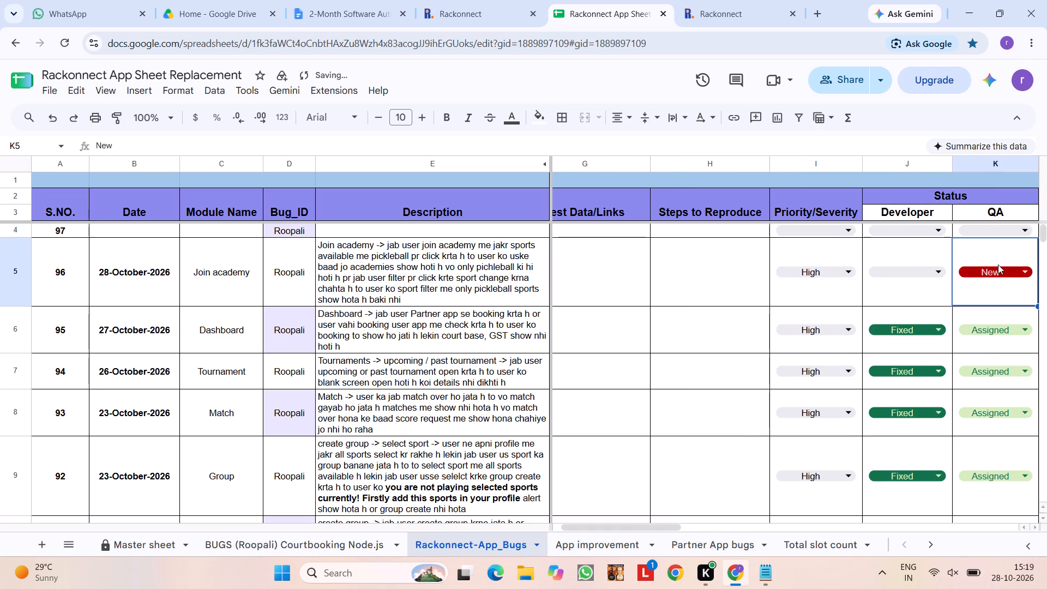
Set the QA status of bug 96 to Assigned.
click(998, 266)
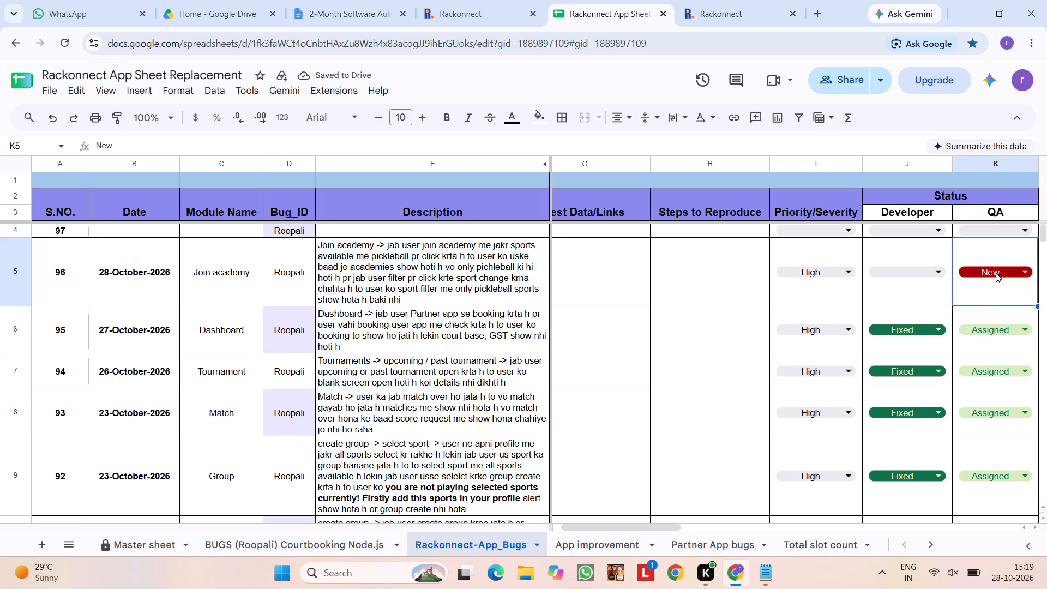
click(996, 273)
click(985, 366)
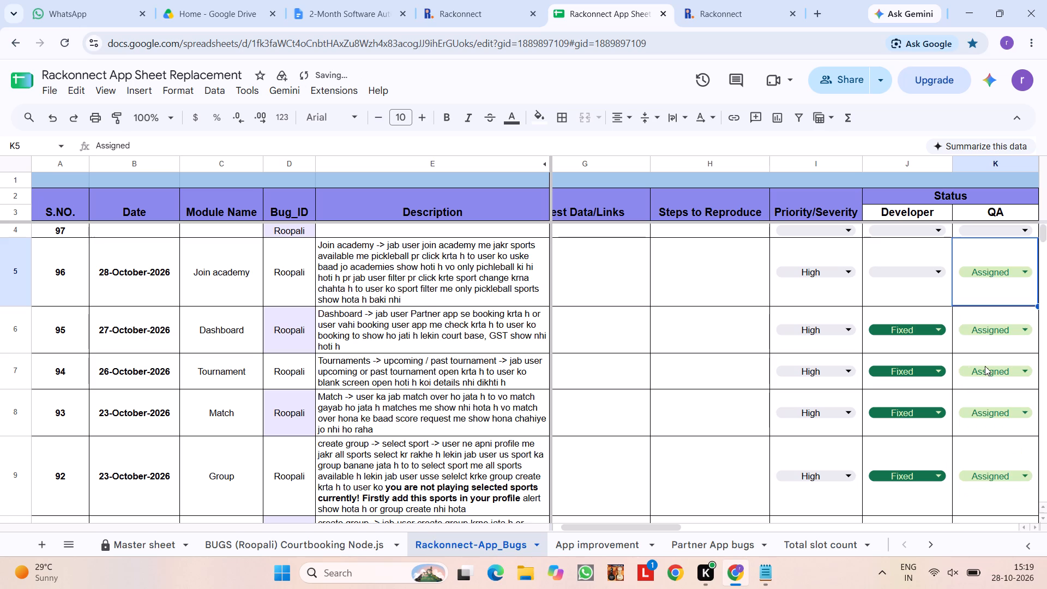
Set the Dev/Live value of bug 96 to Dev.
scroll(985, 366, left, 4)
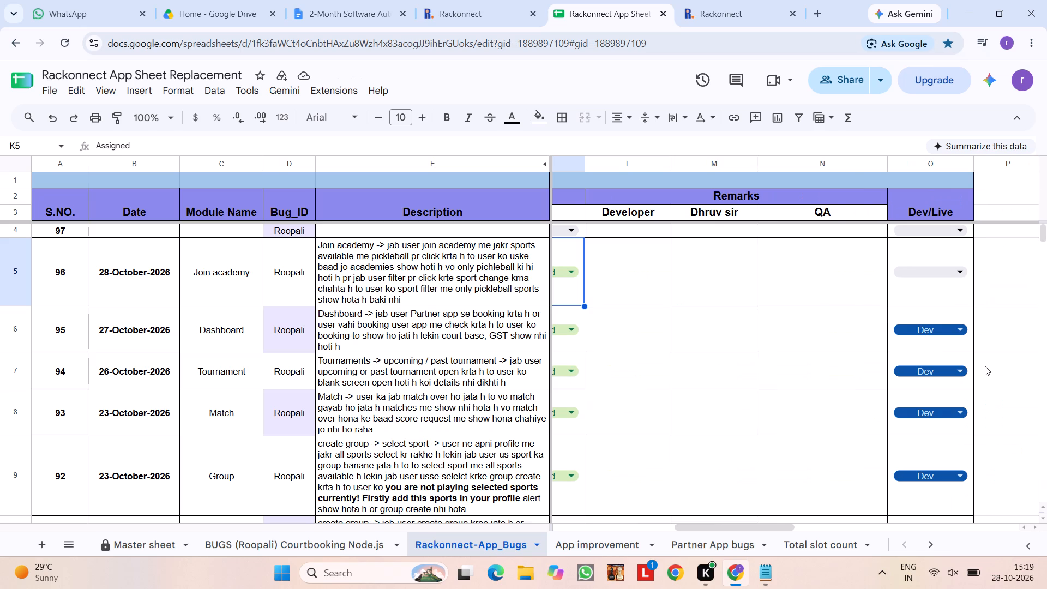
click(938, 275)
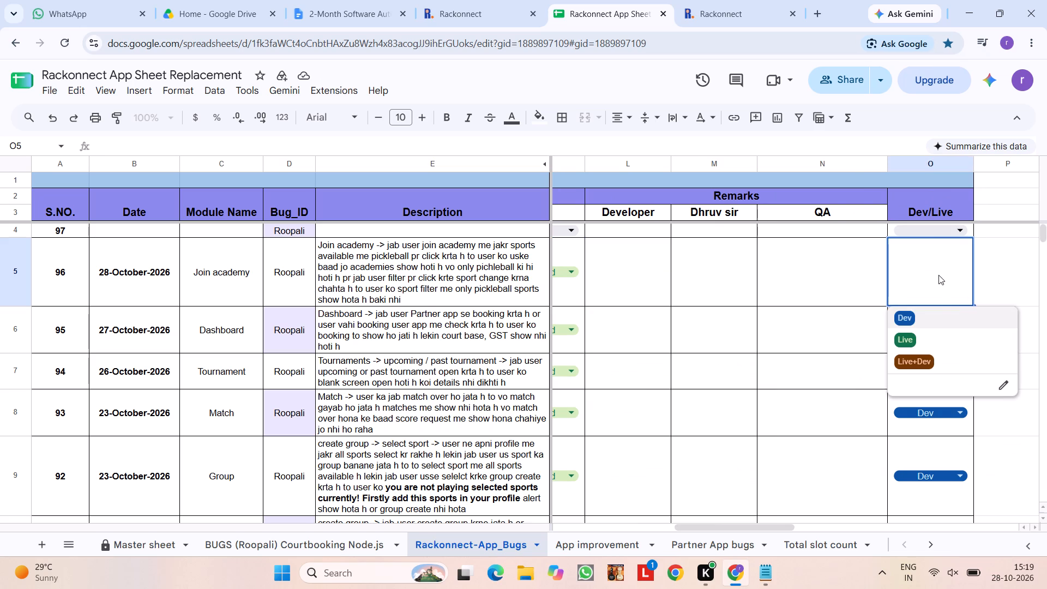
click(932, 318)
Copy the date 28-October-2026 from bug 96 into the date cell of row 97.
scroll(932, 318, right, 5)
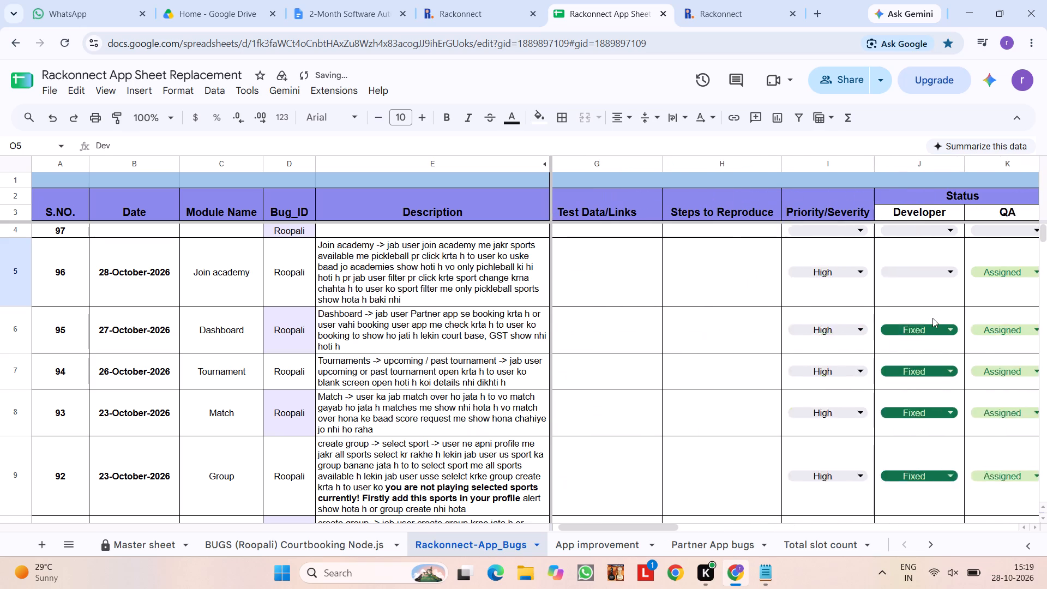
scroll(932, 318, right, 5)
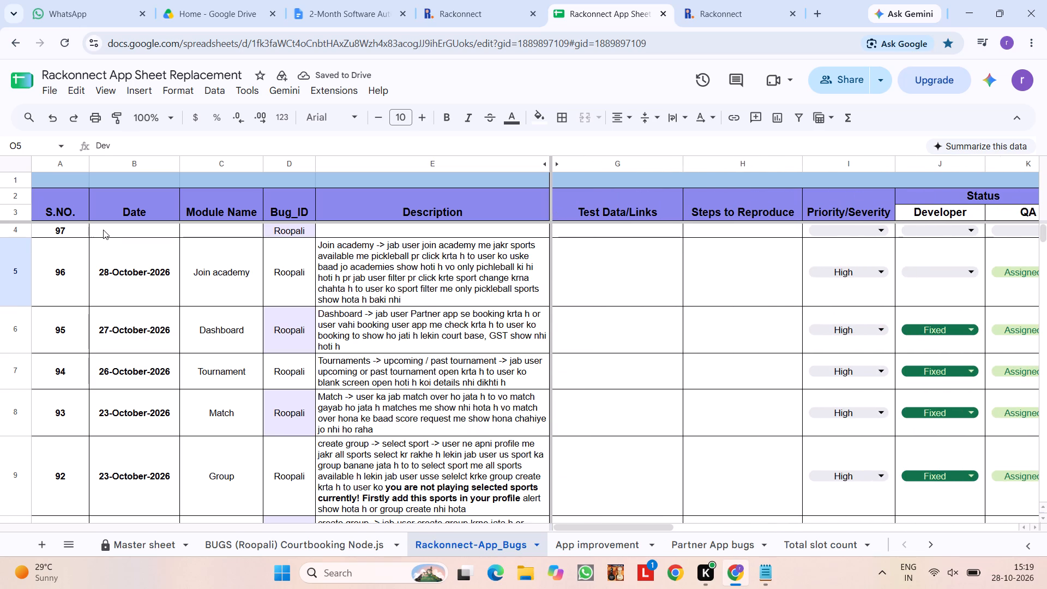
click(103, 230)
click(114, 253)
key(ctrl+c)
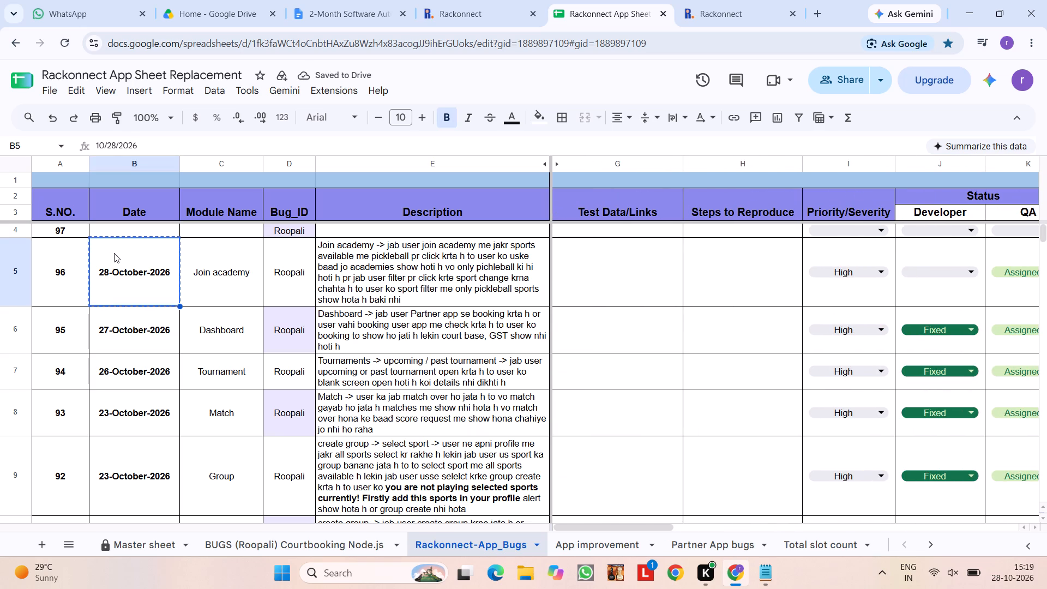
click(117, 228)
key(ctrl+v)
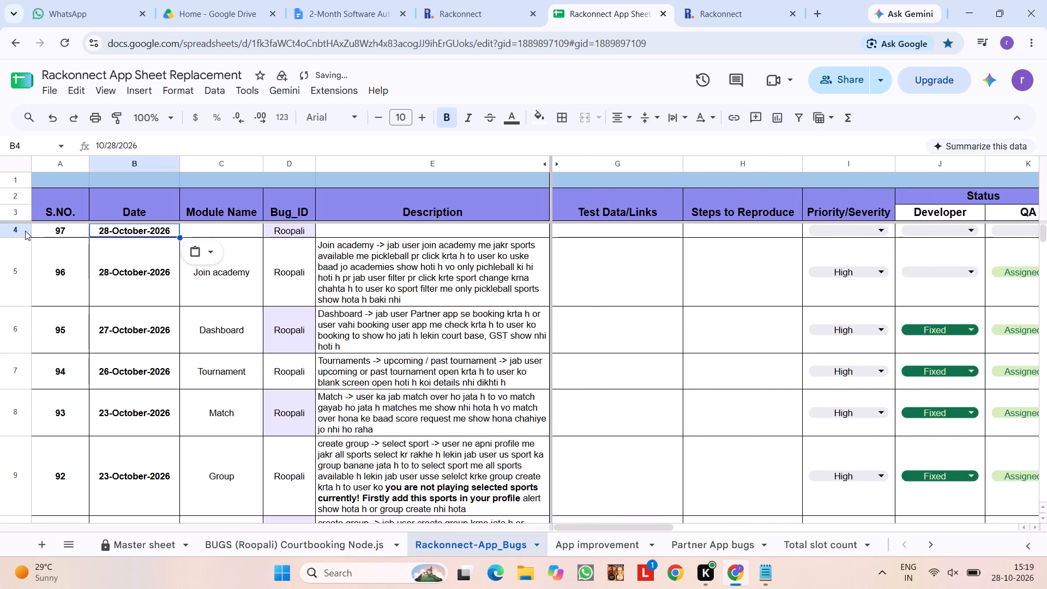
Insert two blank rows above the entry numbered 97.
drag(23, 229, 23, 286)
right_click(23, 286)
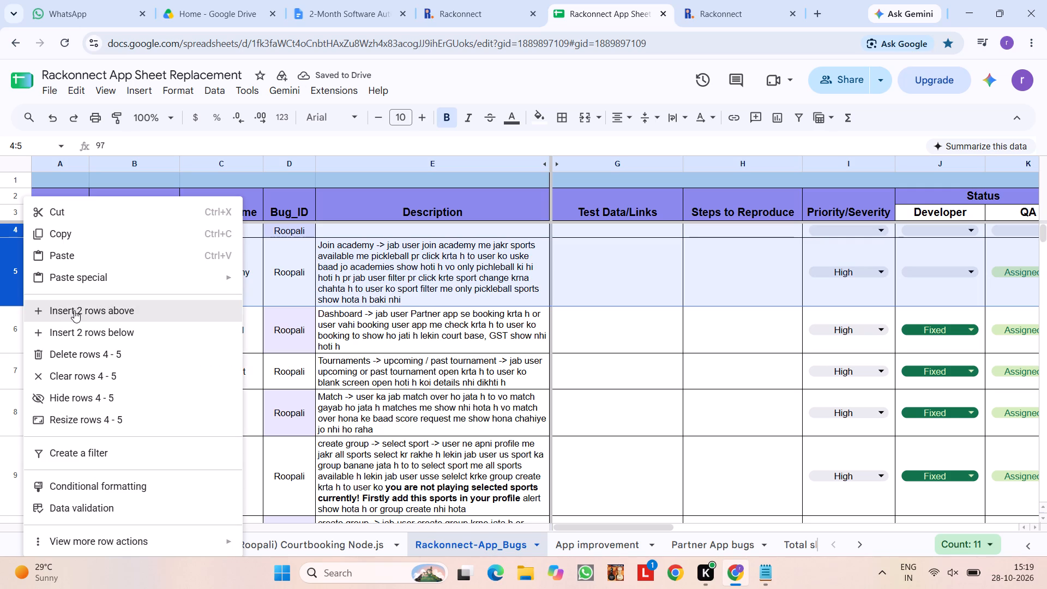
click(74, 310)
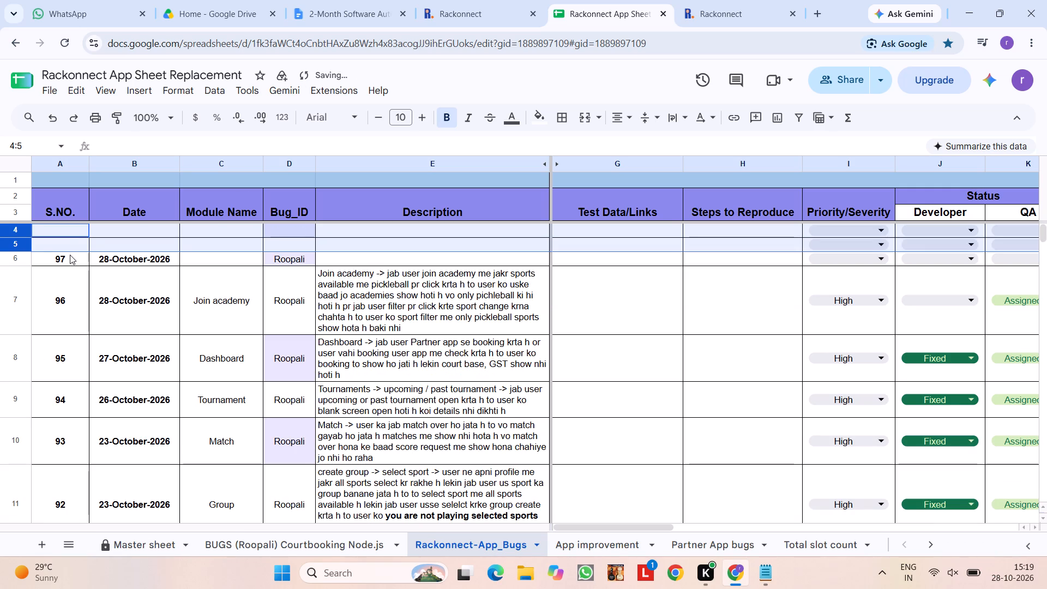
Number the two blank rows above bug 97 as 98 and 99 in the S.NO. column.
click(70, 255)
key(Up)
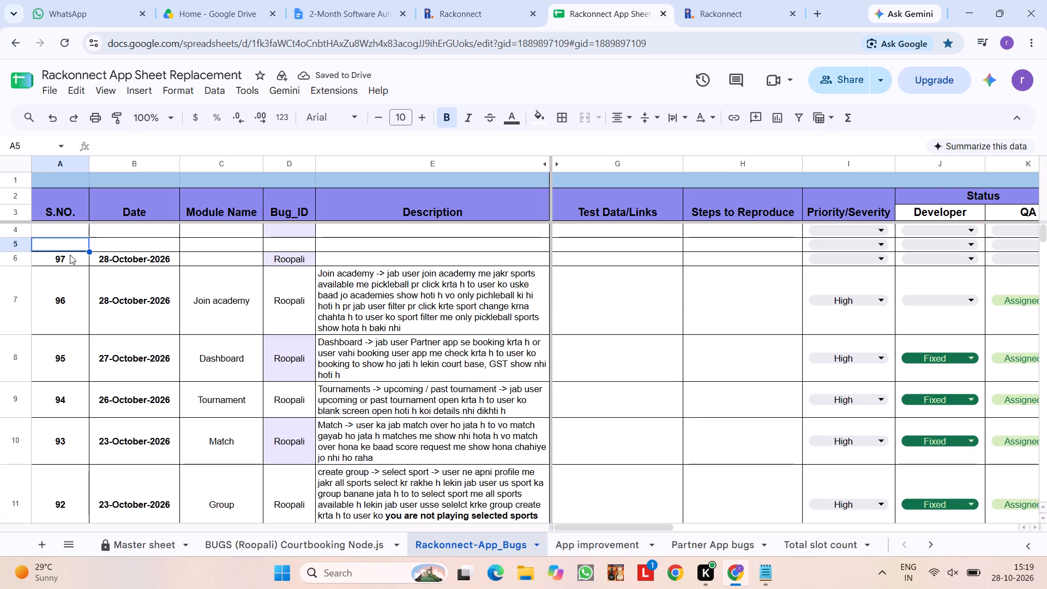
key(9)
key(8)
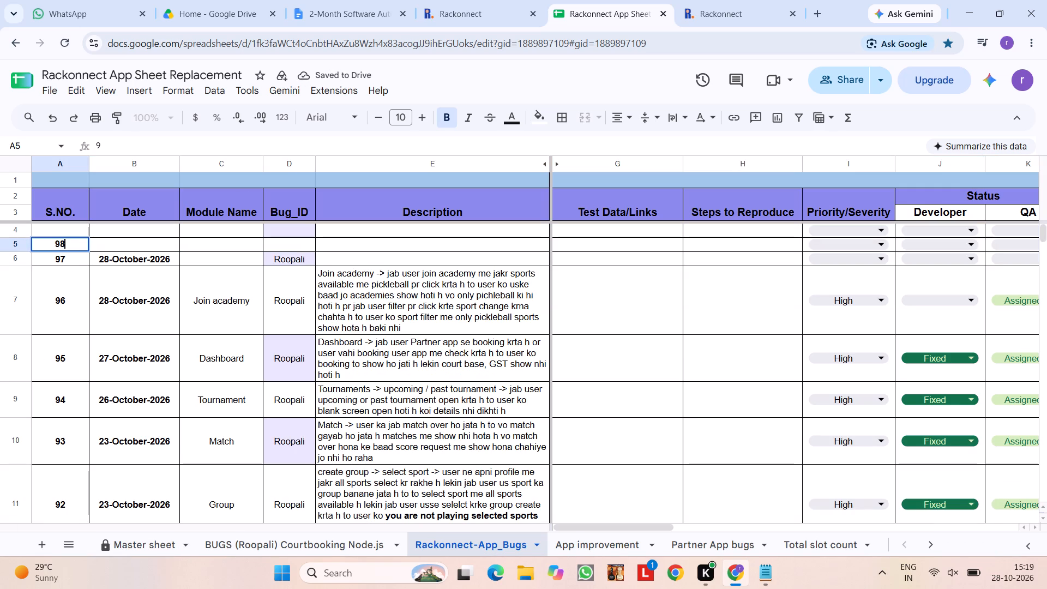
key(Up)
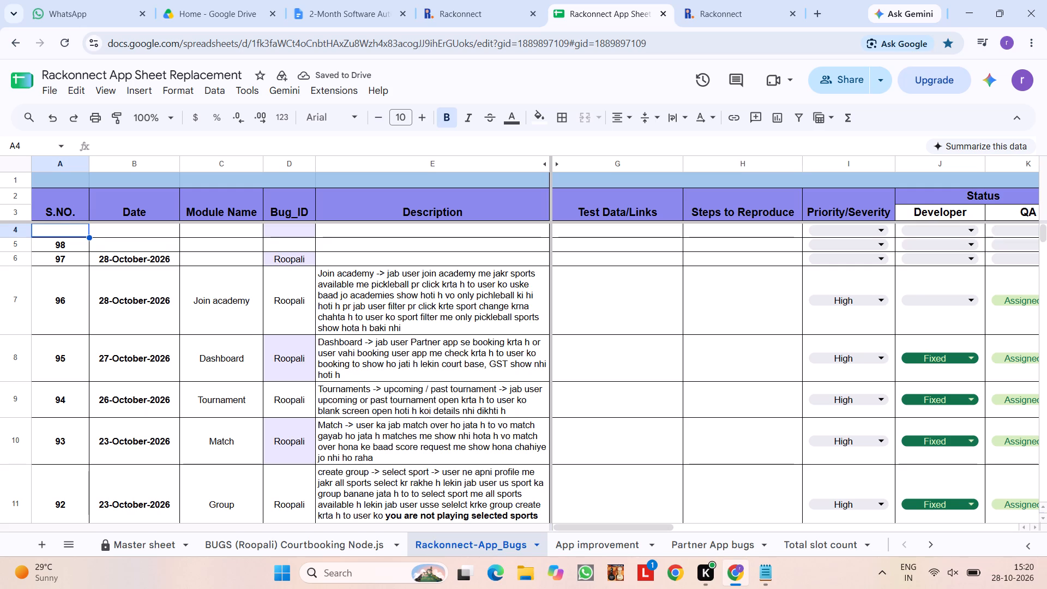
text(99)
Copy the date 28-October-2026 from row 97 into the date cells of rows 98 and 99.
key(Right)
key(Down)
key(Down)
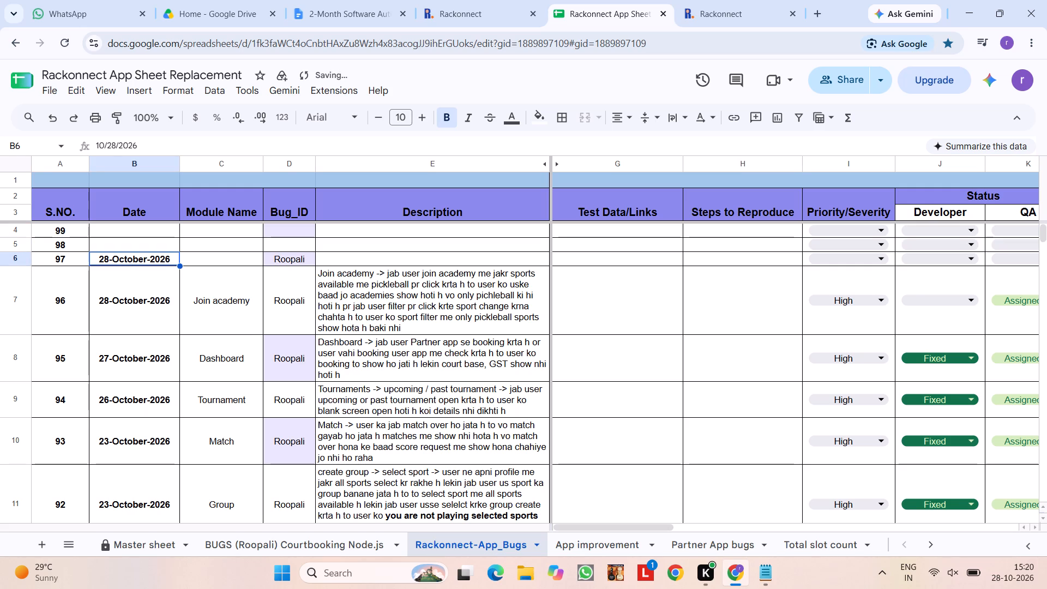
key(ctrl+c)
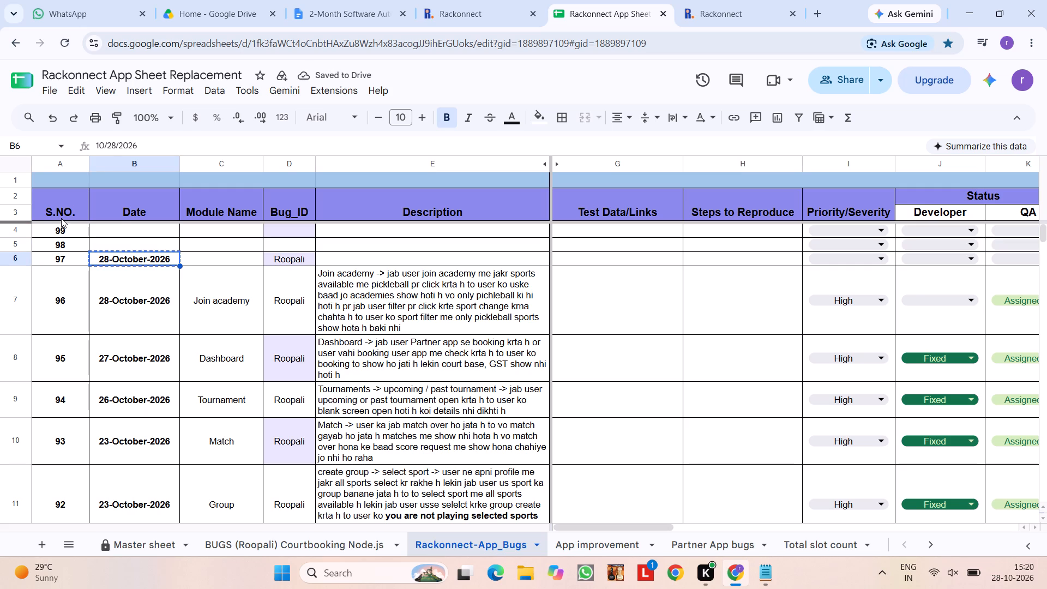
drag(120, 226, 121, 242)
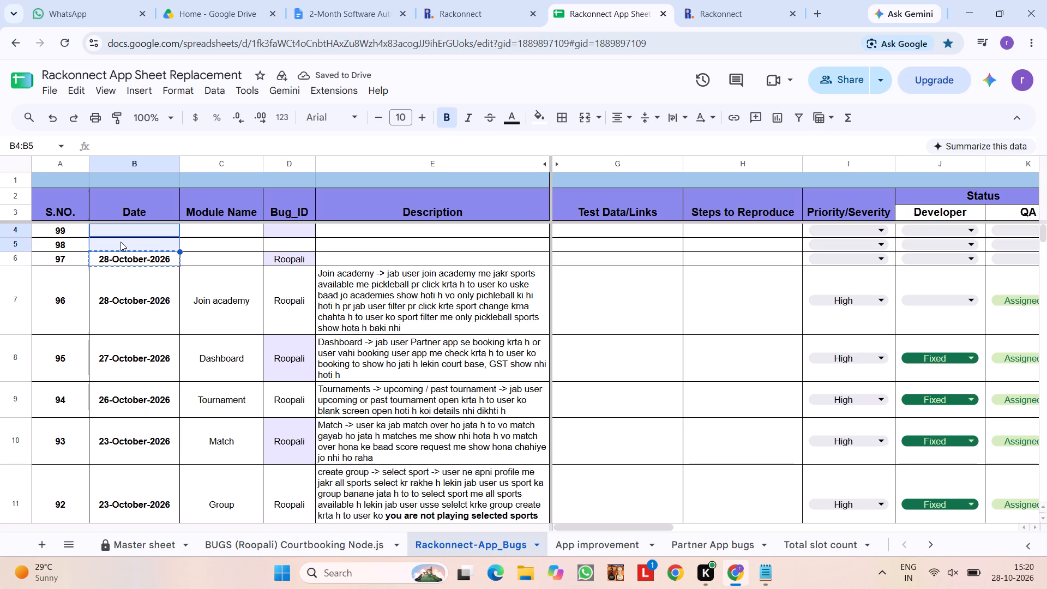
key(ctrl+v)
Copy the Bug_ID value Roopali from row 97 into the Bug_ID cells of rows 98 and 99.
click(298, 257)
key(ctrl+c)
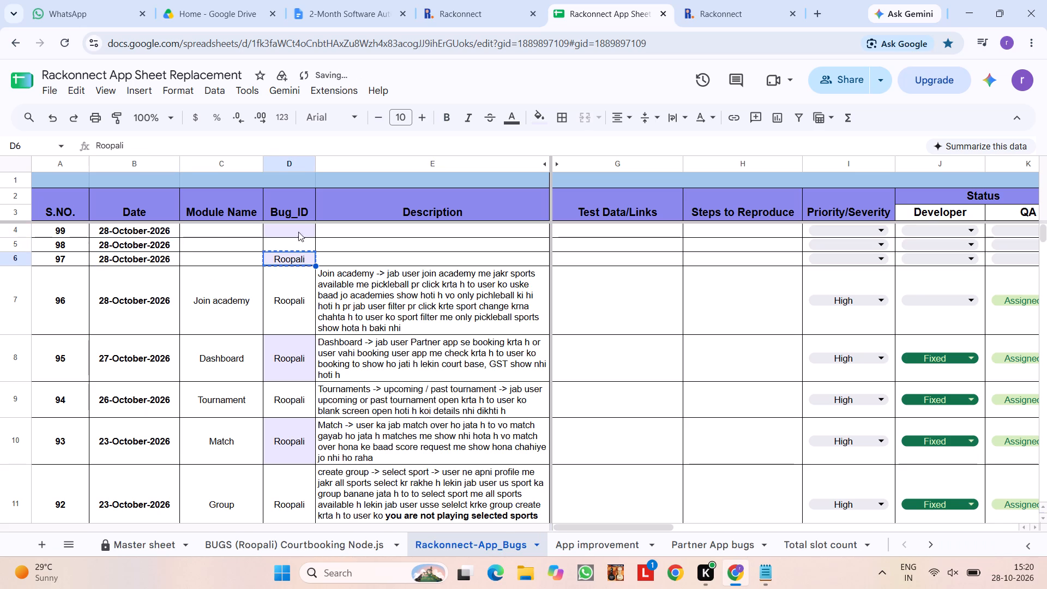
drag(300, 233, 298, 245)
key(ctrl+v)
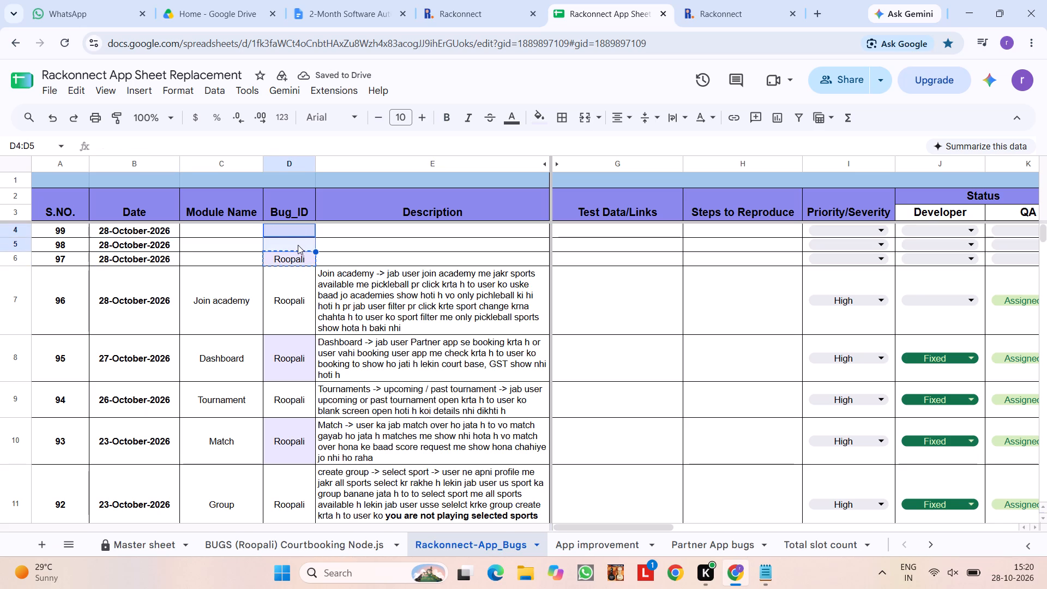
Switch to the Rackonnect staging site and examine the edit form of the academy "test academy node" down to its cover gallery.
click(208, 259)
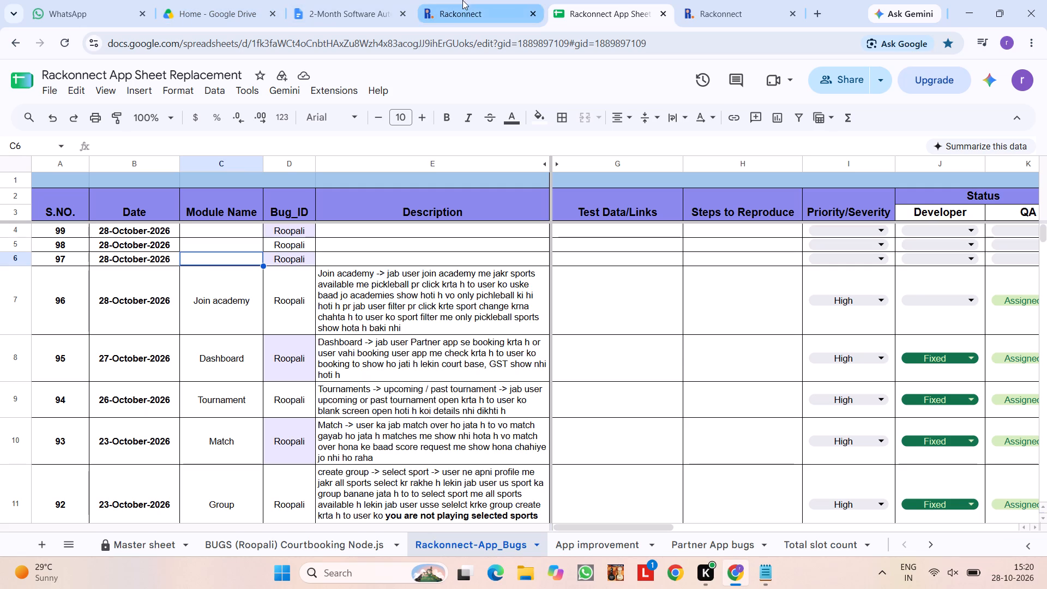
click(484, 0)
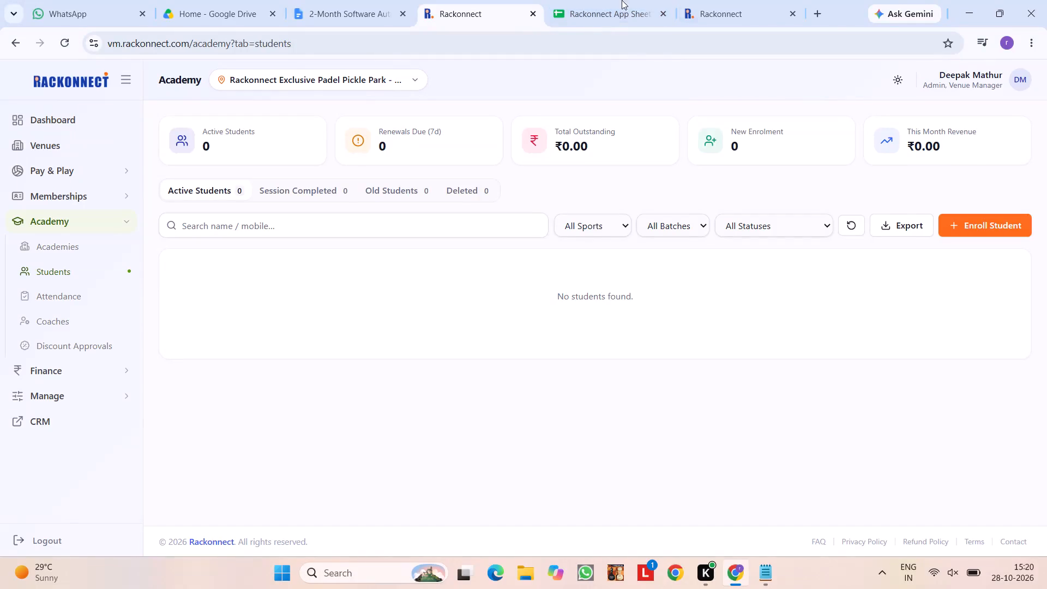
click(739, 0)
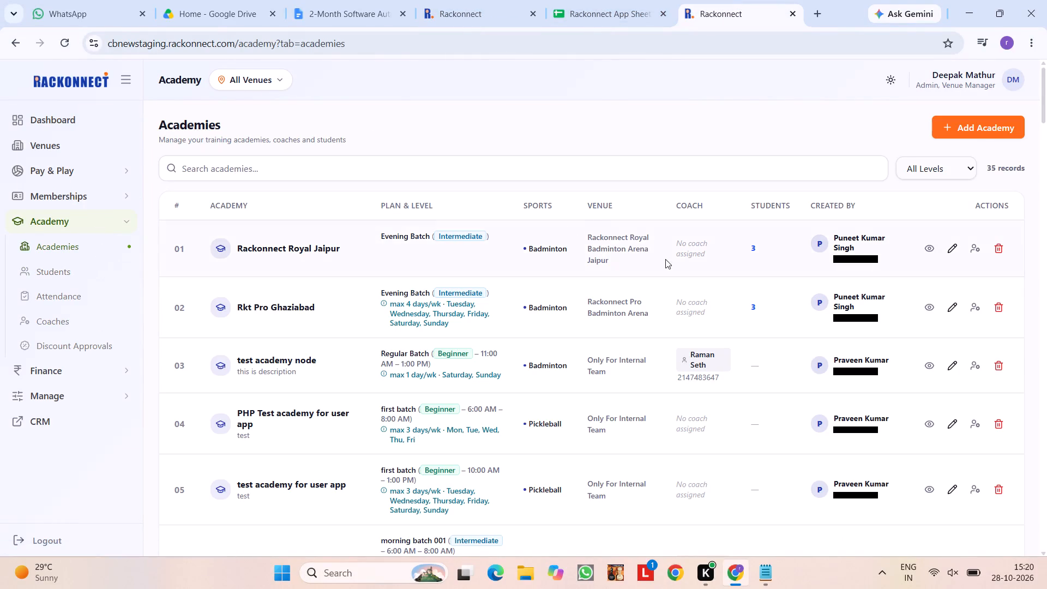
click(946, 367)
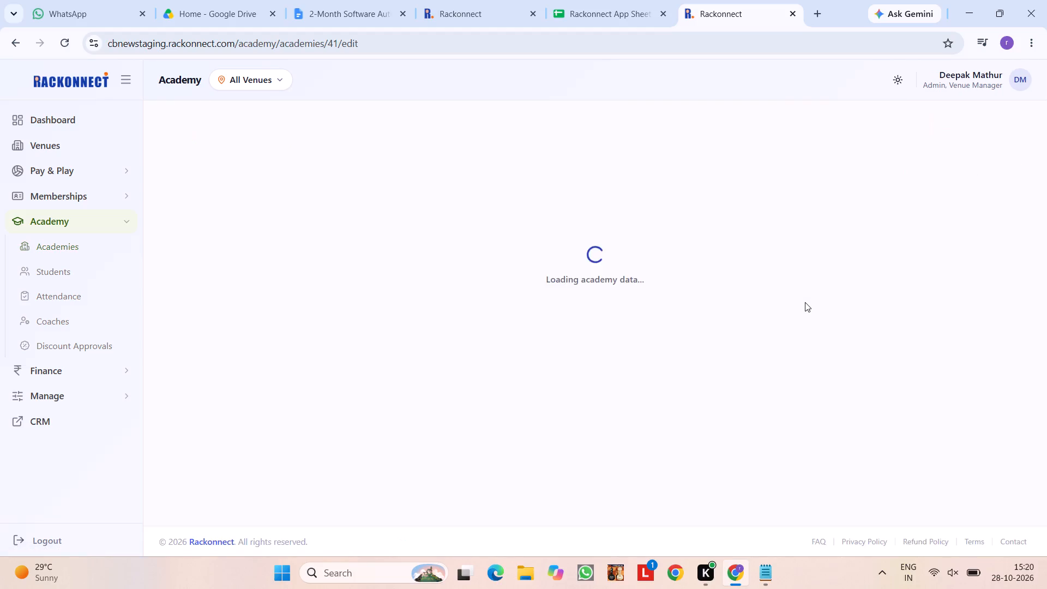
scroll(561, 352, down, 5)
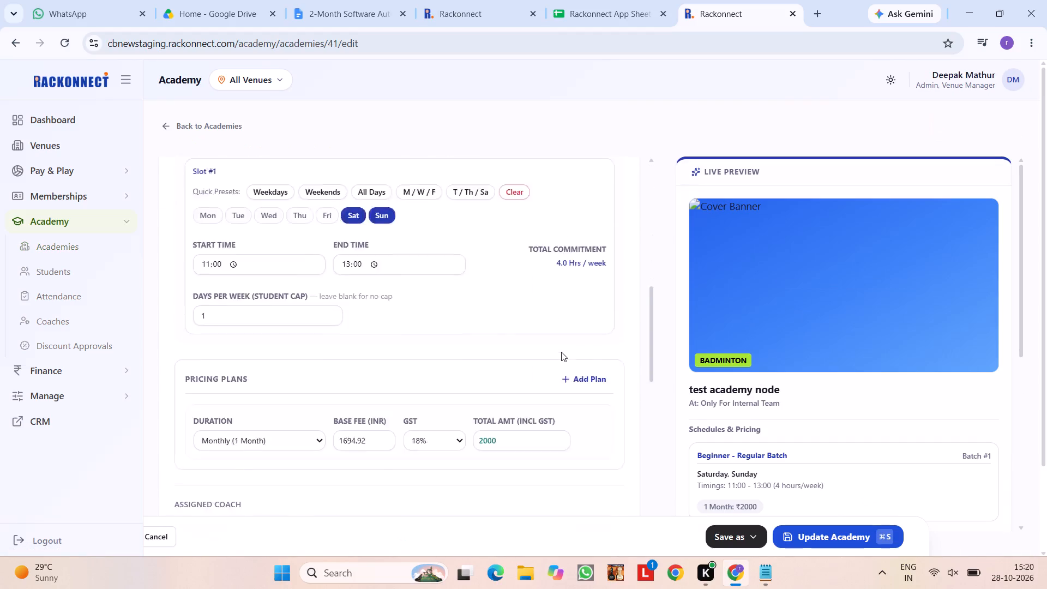
scroll(561, 352, down, 3)
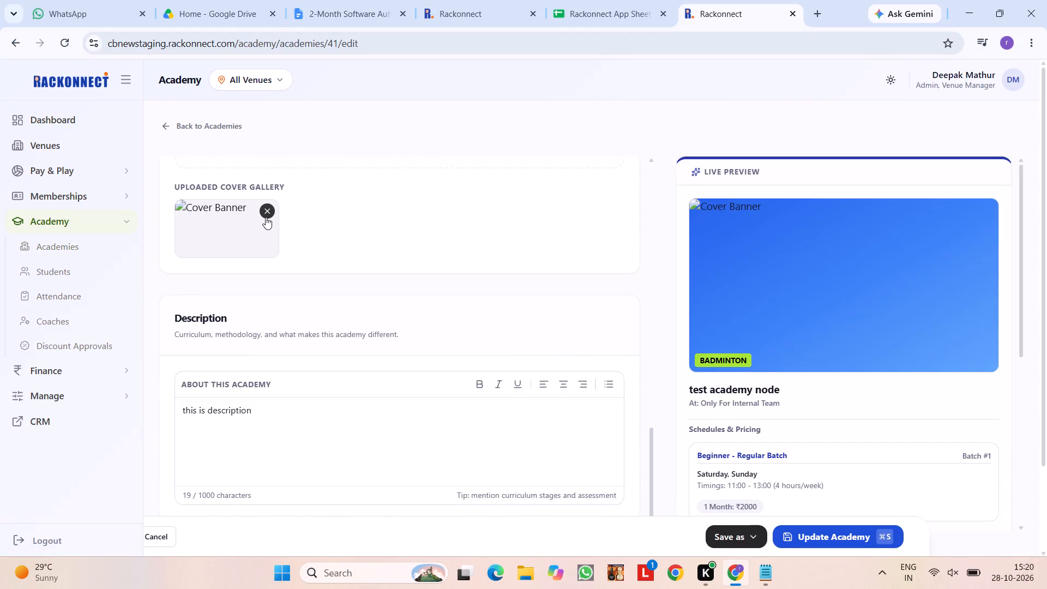
scroll(485, 431, right, 5)
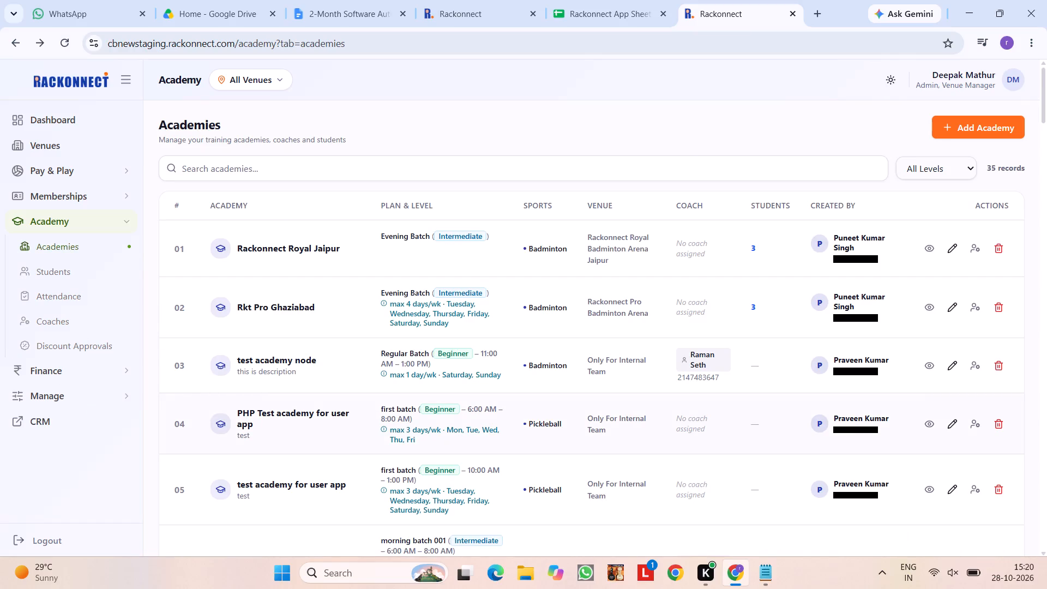
Return to the bug sheet and copy the module name Join academy from bug 96 into row 97.
click(568, 0)
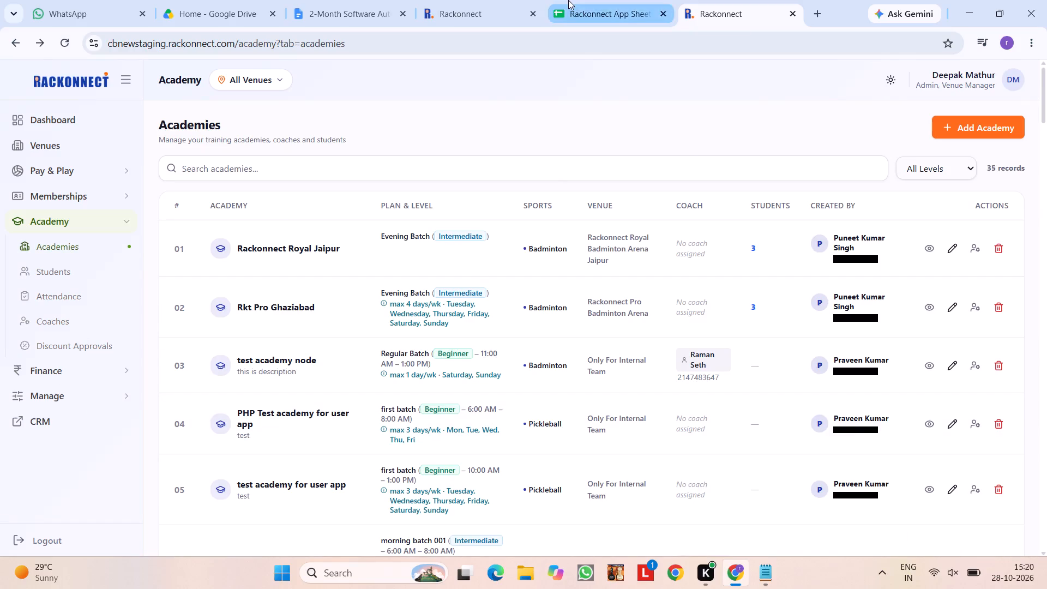
click(210, 299)
key(ctrl+c)
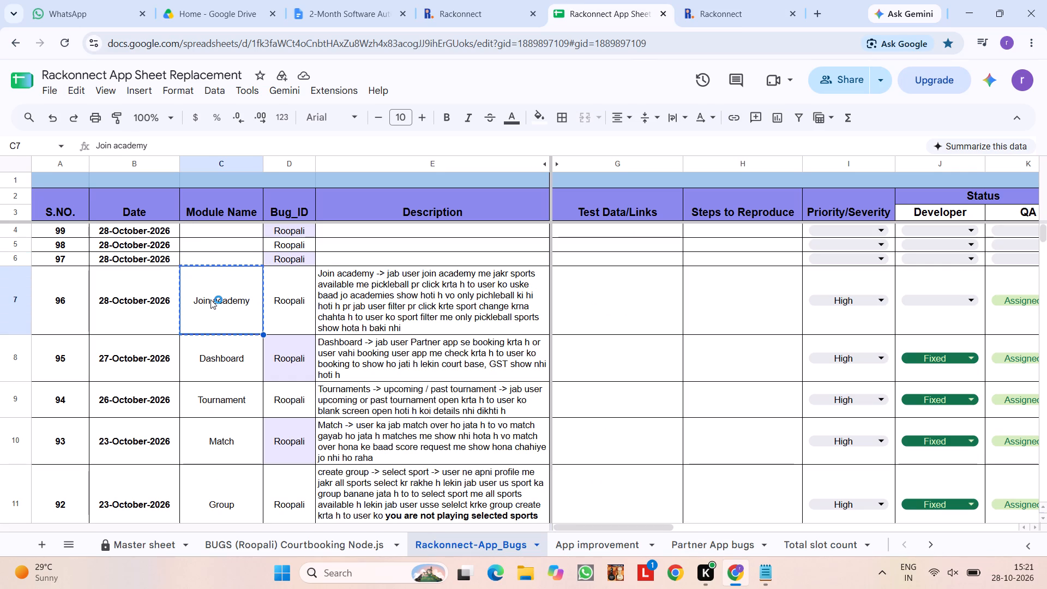
click(224, 262)
key(ctrl+v)
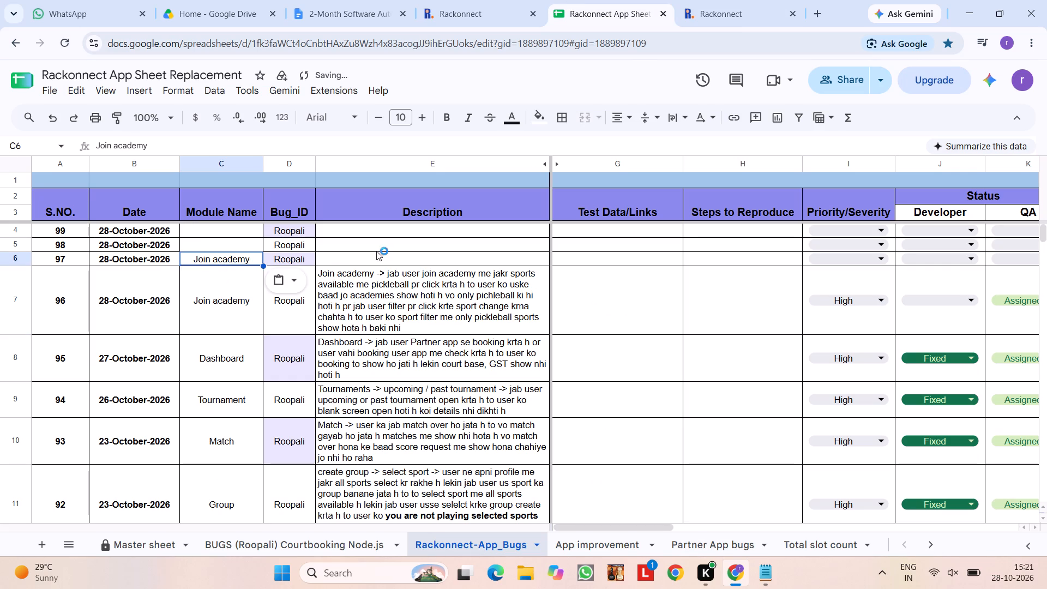
Start the description of bug 97 with "Join academy ->".
double_click(378, 259)
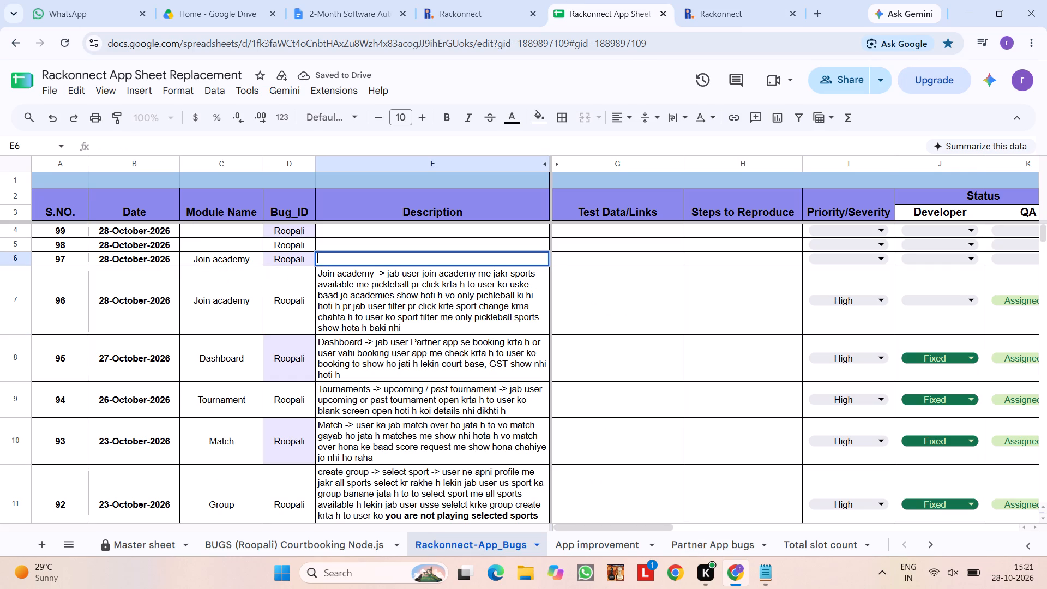
text(Join aca)
text(demy -> user ne)
key(space)
key(BackSpace)
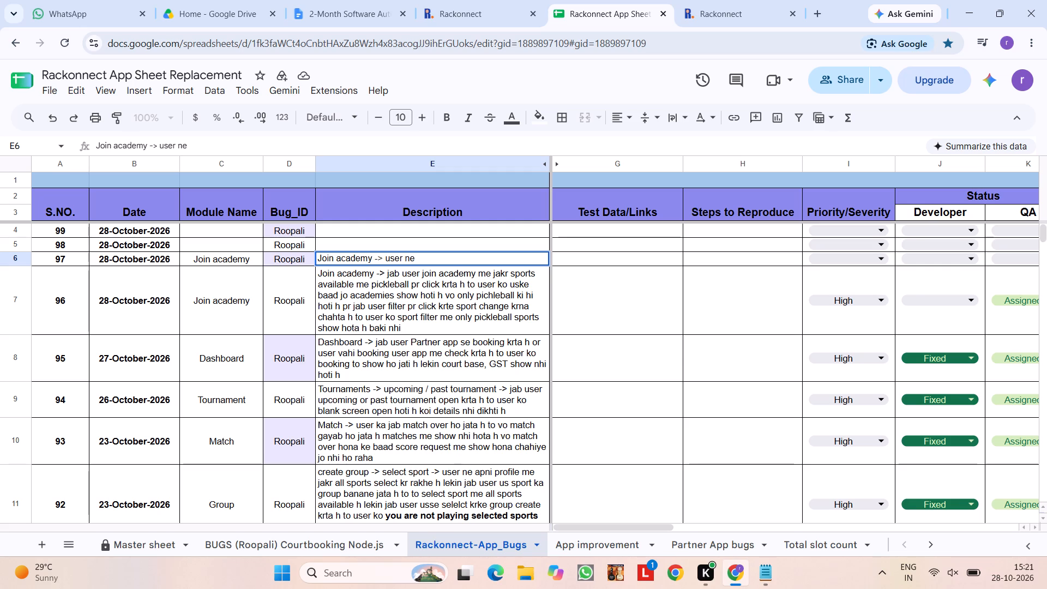
key(BackSpace)
key(BackSpace)
key(BackSpace)
key(BackSpace)
key(BackSpace)
key(BackSpace)
key(BackSpace)
Continue the description of bug 97 with "all academies -> user ne".
text(all academy -)
key(BackSpace)
key(BackSpace)
key(BackSpace)
text(is)
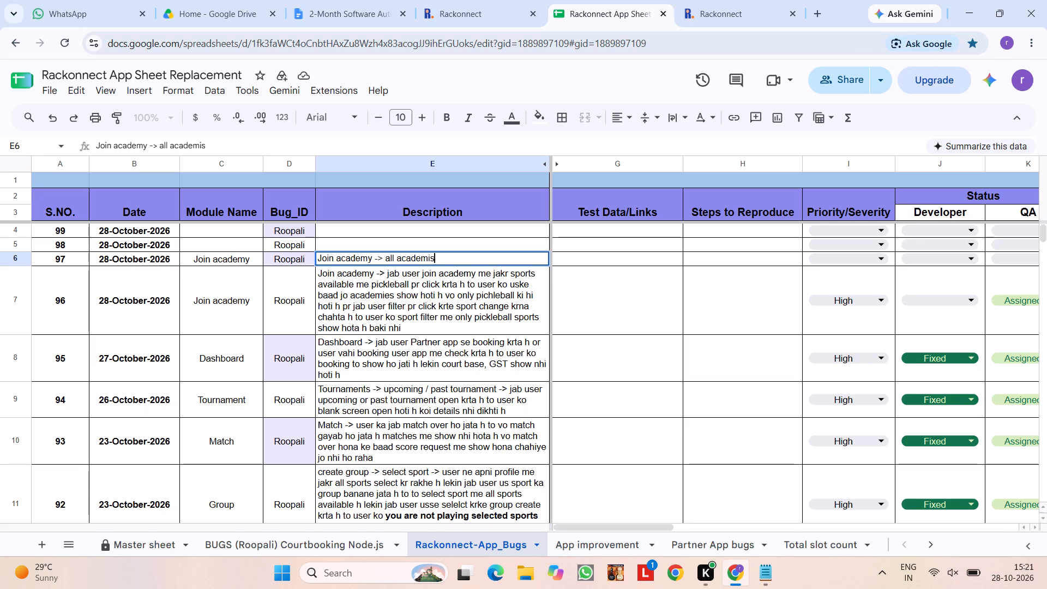
key(BackSpace)
text(es -> jab user)
key(space)
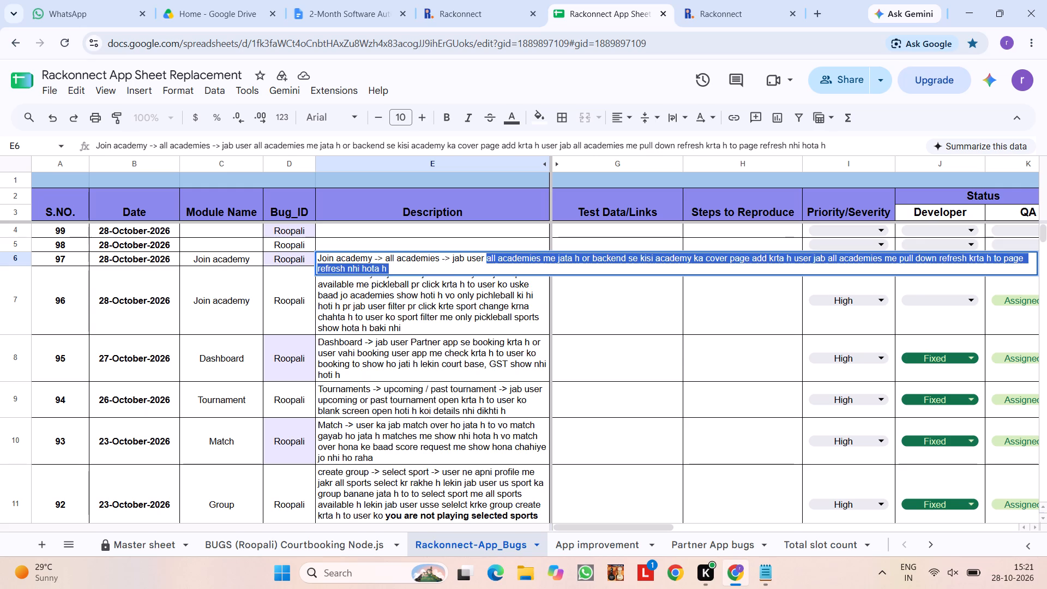
key(BackSpace)
key(BackSpace)
key(BackSpace)
key(BackSpace)
key(BackSpace)
key(BackSpace)
key(BackSpace)
key(BackSpace)
key(BackSpace)
key(BackSpace)
key(BackSpace)
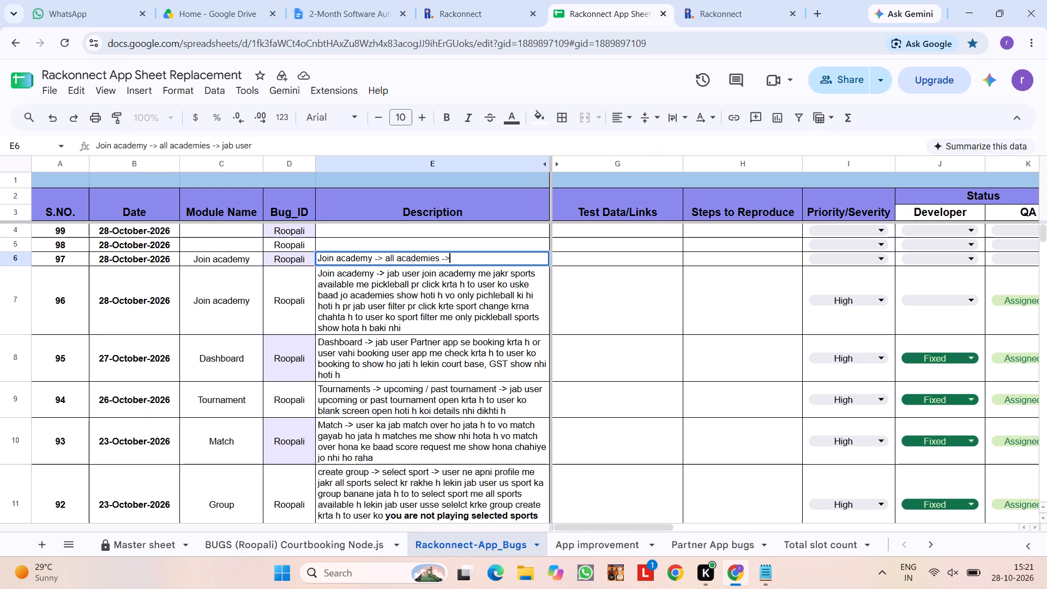
key(space)
text(user ne)
key(space)
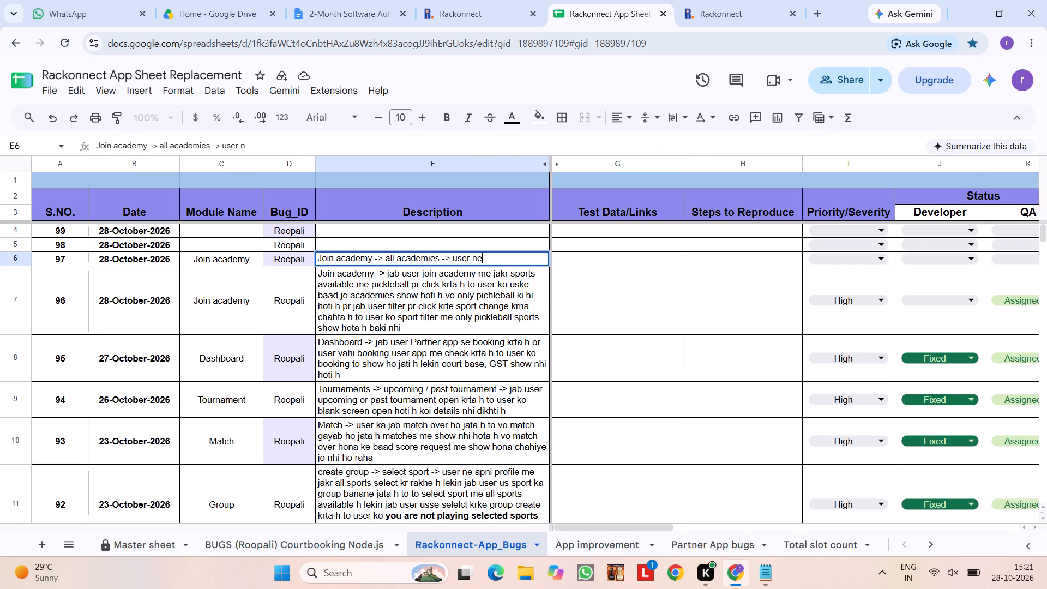
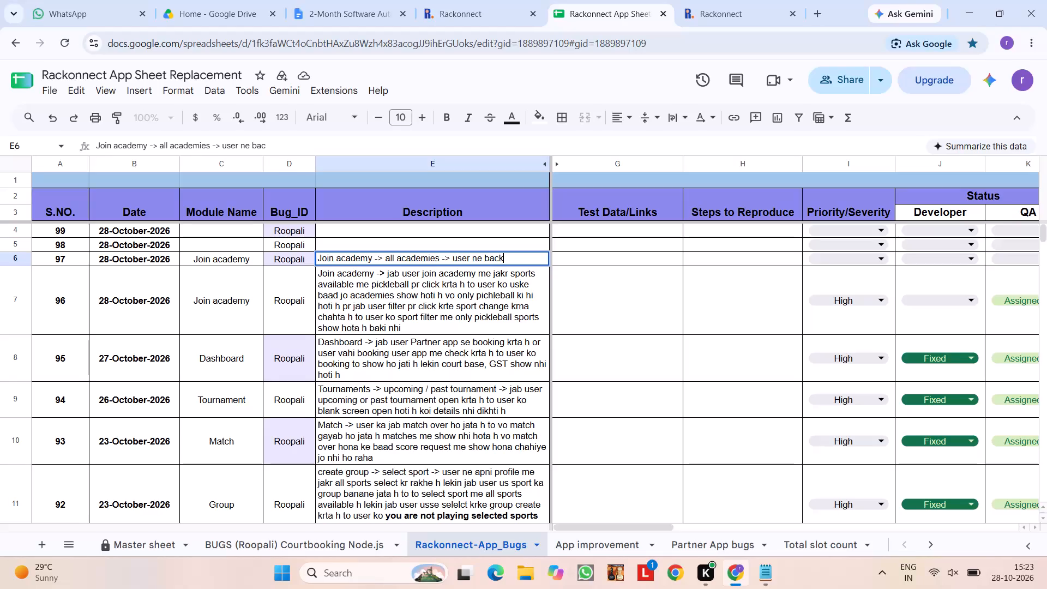
Erase the unfinished word "back" from the end of bug 97's description.
key(BackSpace)
key(BackSpace)
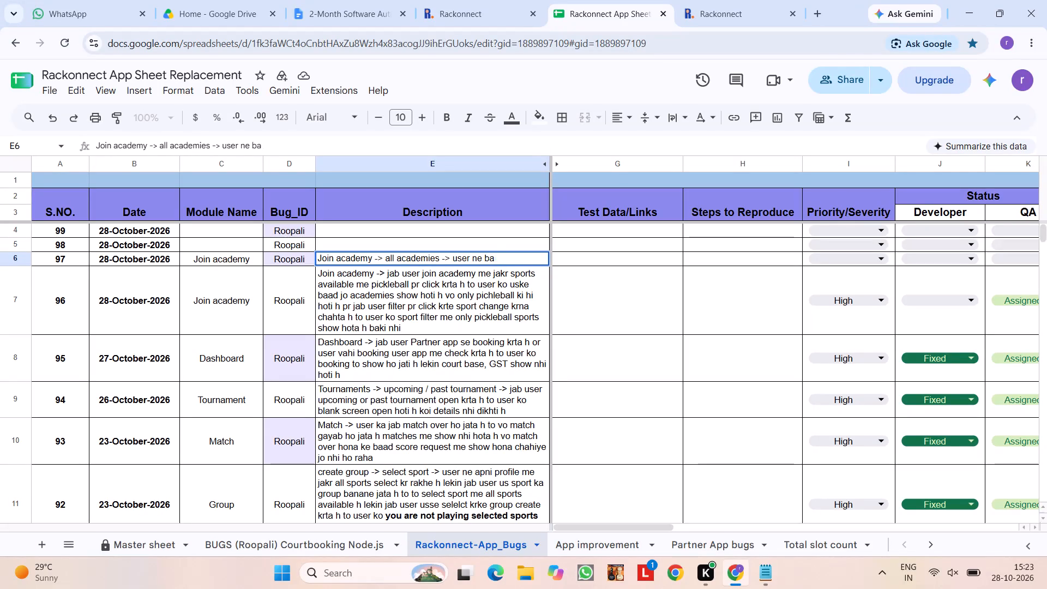
key(BackSpace)
key(BackSpace)
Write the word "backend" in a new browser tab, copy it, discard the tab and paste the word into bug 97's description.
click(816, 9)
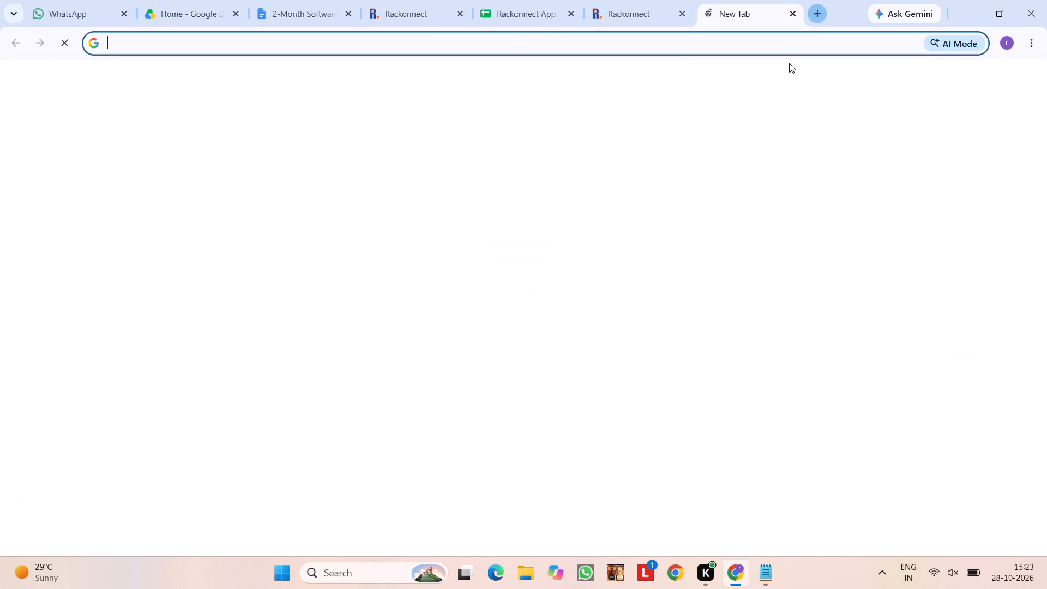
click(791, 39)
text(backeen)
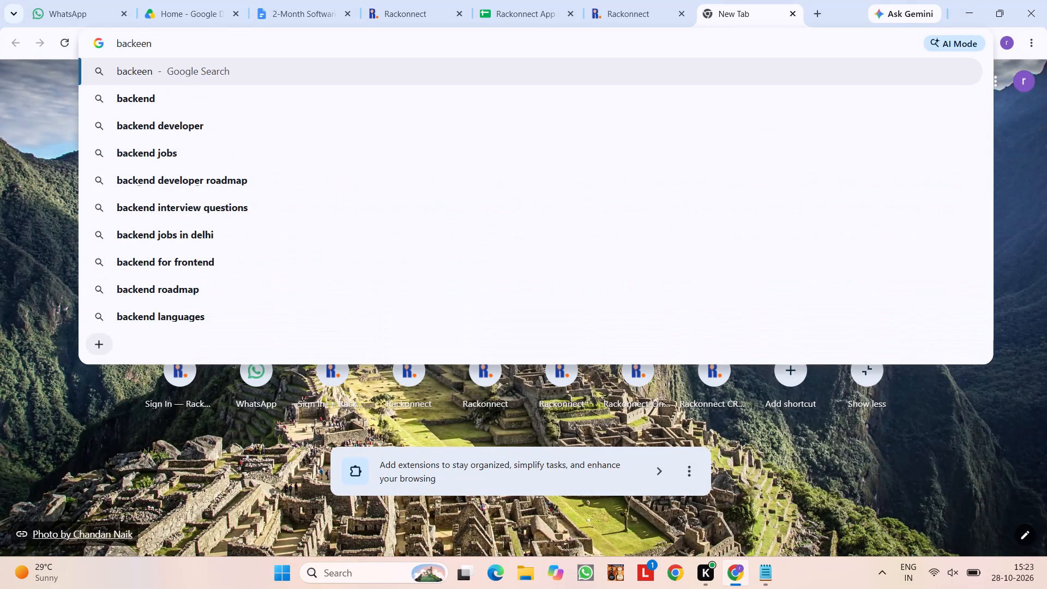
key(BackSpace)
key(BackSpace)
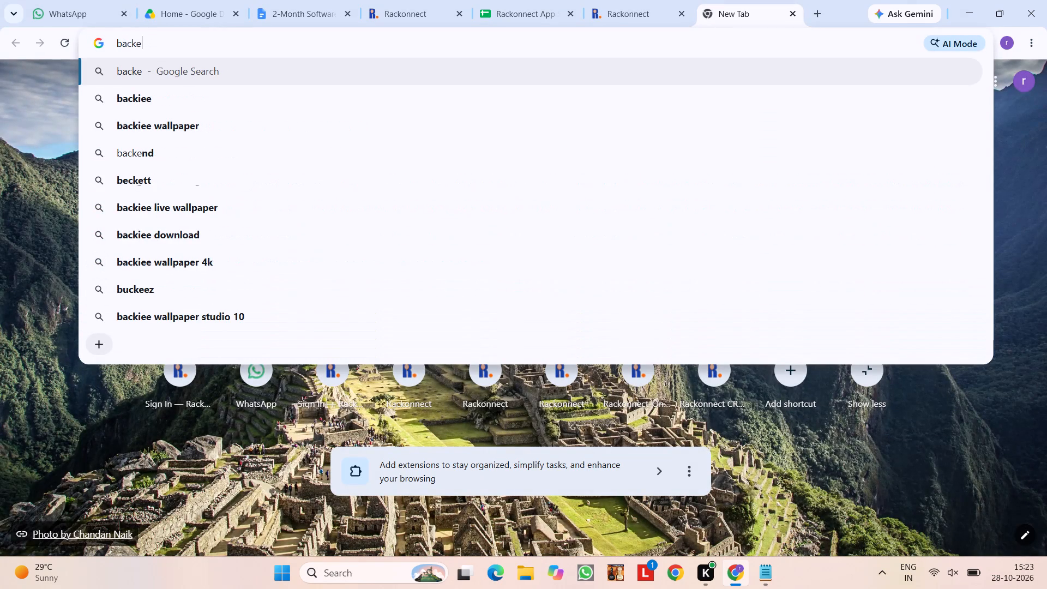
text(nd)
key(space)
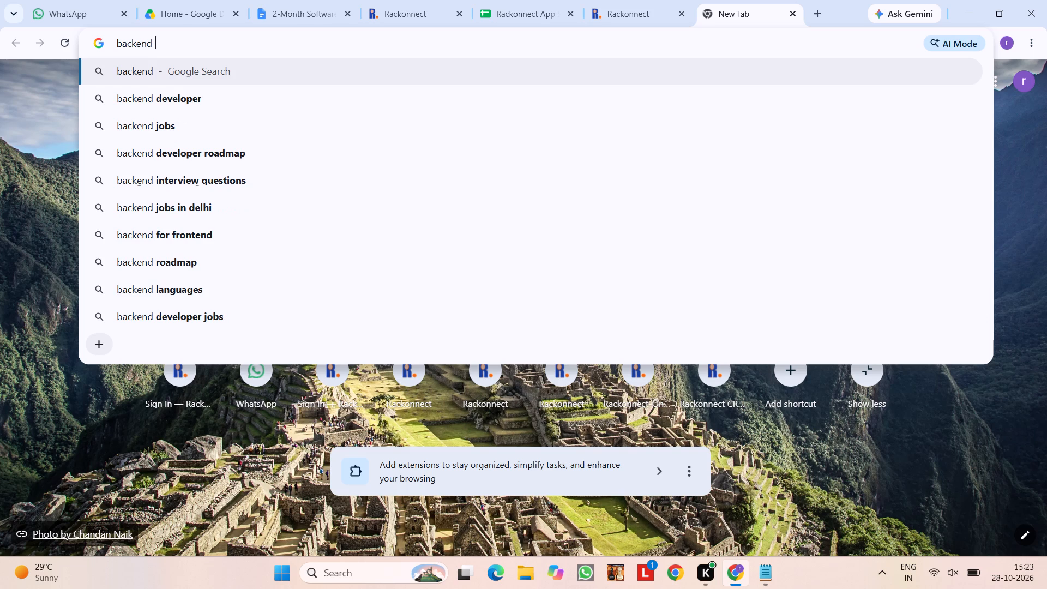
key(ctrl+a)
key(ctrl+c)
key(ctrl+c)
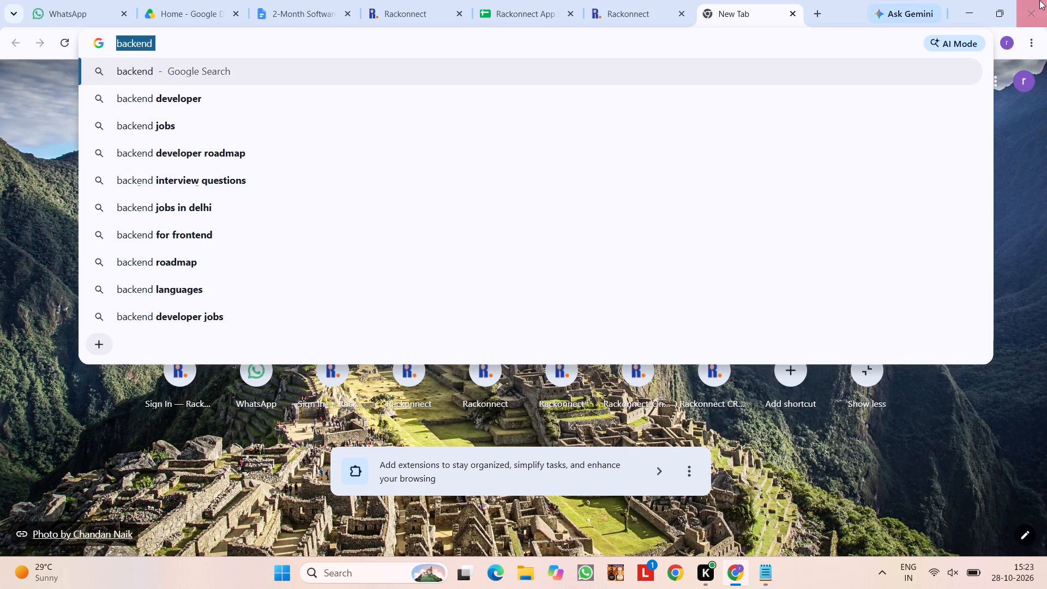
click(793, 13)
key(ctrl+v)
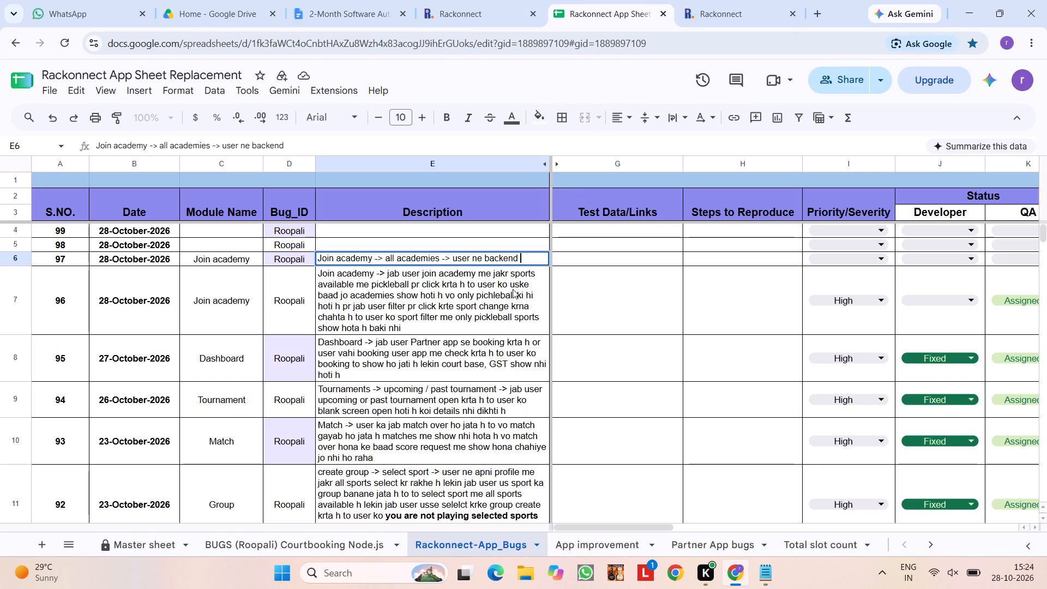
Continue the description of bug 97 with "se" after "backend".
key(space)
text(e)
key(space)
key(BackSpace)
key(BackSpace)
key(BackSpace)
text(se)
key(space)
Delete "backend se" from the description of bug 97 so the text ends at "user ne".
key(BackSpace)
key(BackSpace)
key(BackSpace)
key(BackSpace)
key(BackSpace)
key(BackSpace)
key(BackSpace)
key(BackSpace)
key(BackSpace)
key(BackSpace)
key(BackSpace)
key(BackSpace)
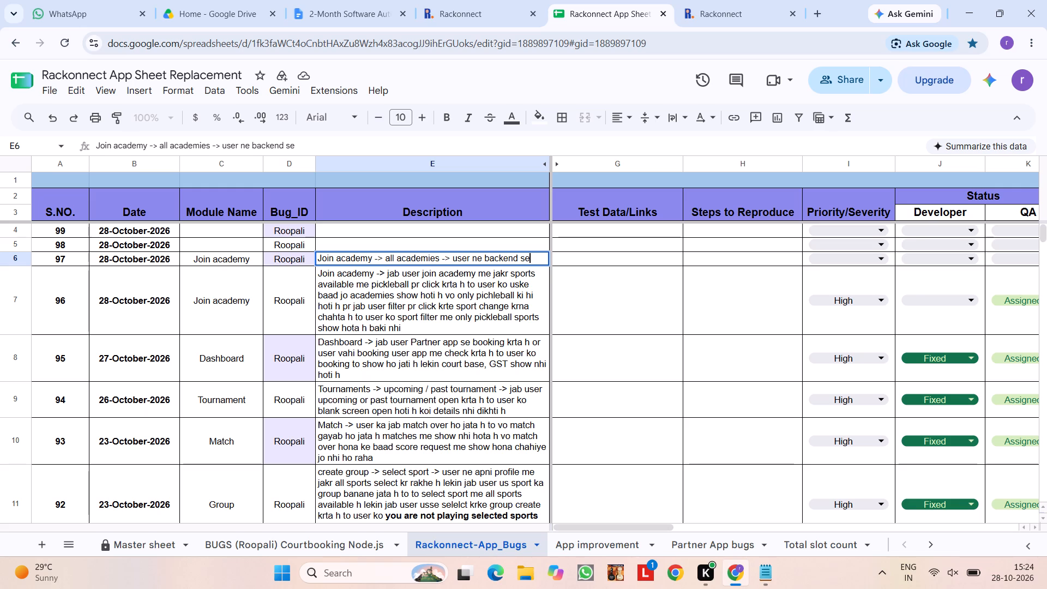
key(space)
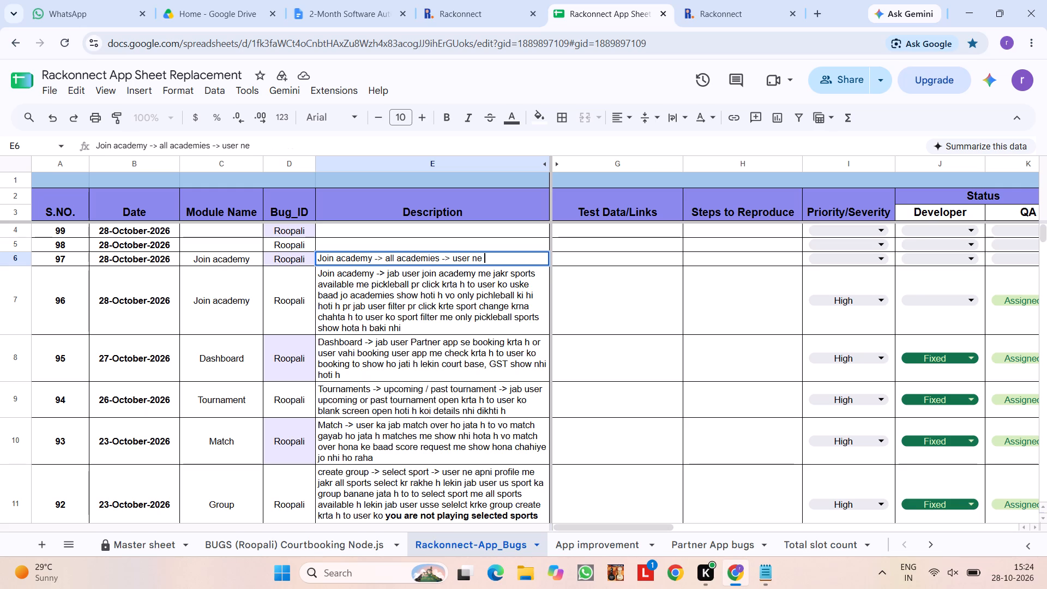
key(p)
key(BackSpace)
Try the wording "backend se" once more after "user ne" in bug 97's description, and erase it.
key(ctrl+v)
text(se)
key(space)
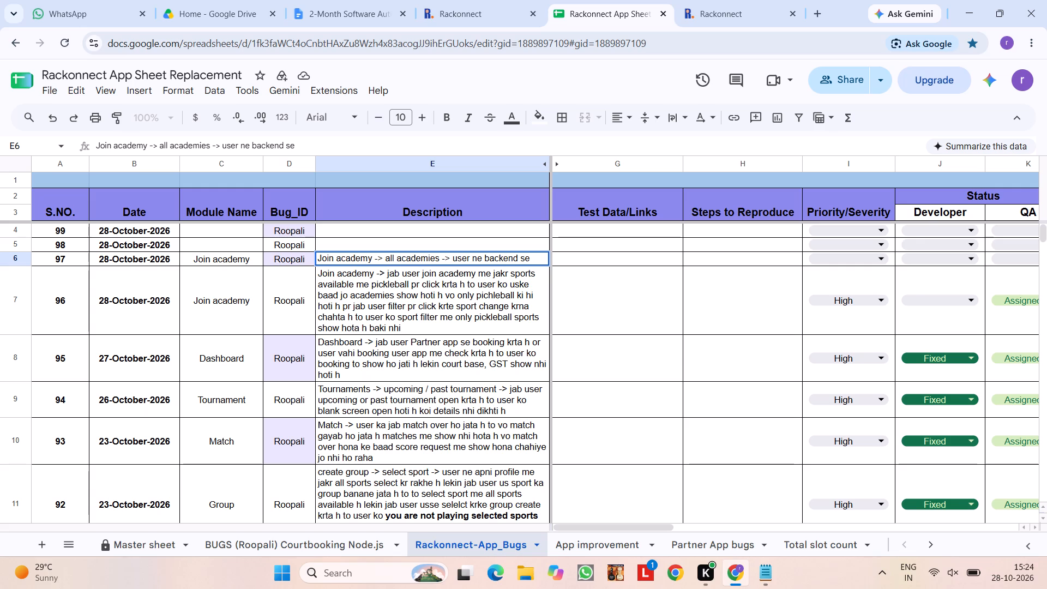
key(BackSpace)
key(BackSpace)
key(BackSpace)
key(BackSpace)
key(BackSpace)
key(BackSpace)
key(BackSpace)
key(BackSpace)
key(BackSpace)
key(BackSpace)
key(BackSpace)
Continue the description of bug 97 with "portal se sari".
text(portal)
key(space)
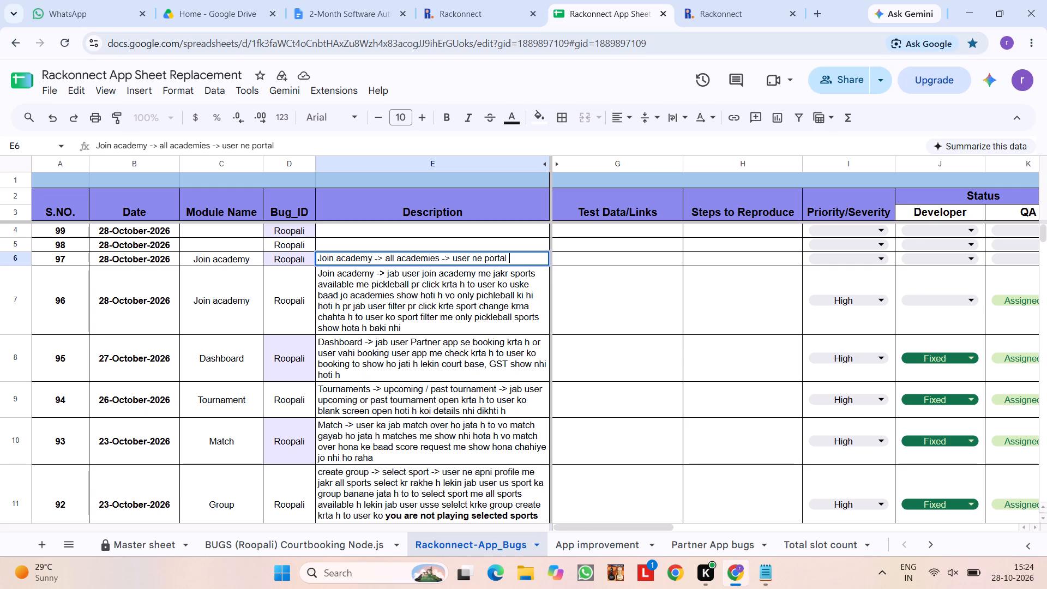
text(se)
key(space)
text(sari)
key(space)
Continue the description of bug 97 with "academies ki image upload".
text(academ)
text(ies i)
key(BackSpace)
text(ki ima)
text(ge up)
key(BackSpace)
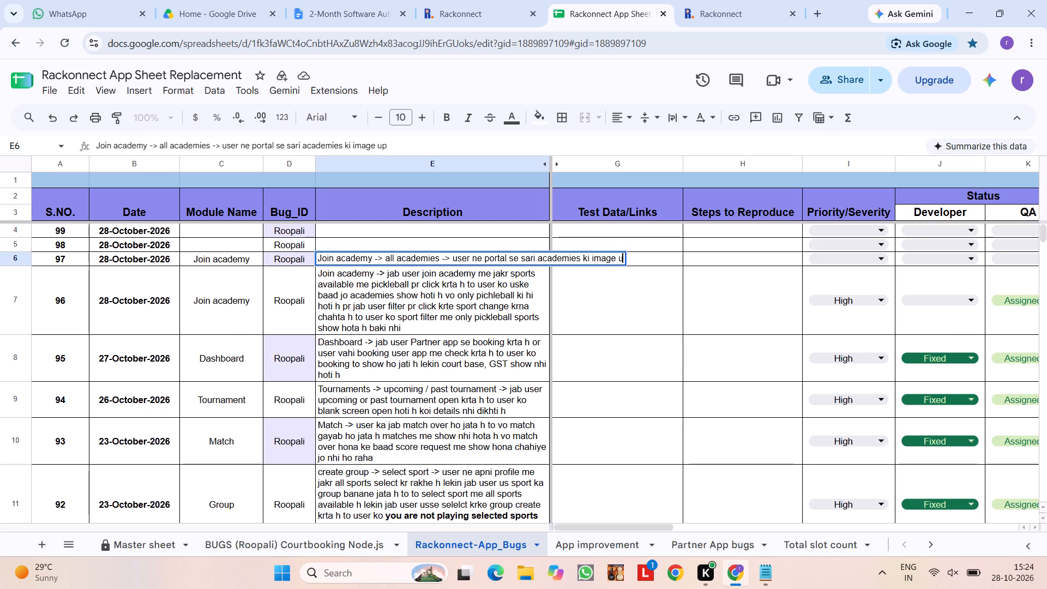
key(BackSpace)
key(o)
key(BackSpace)
text(upload)
key(space)
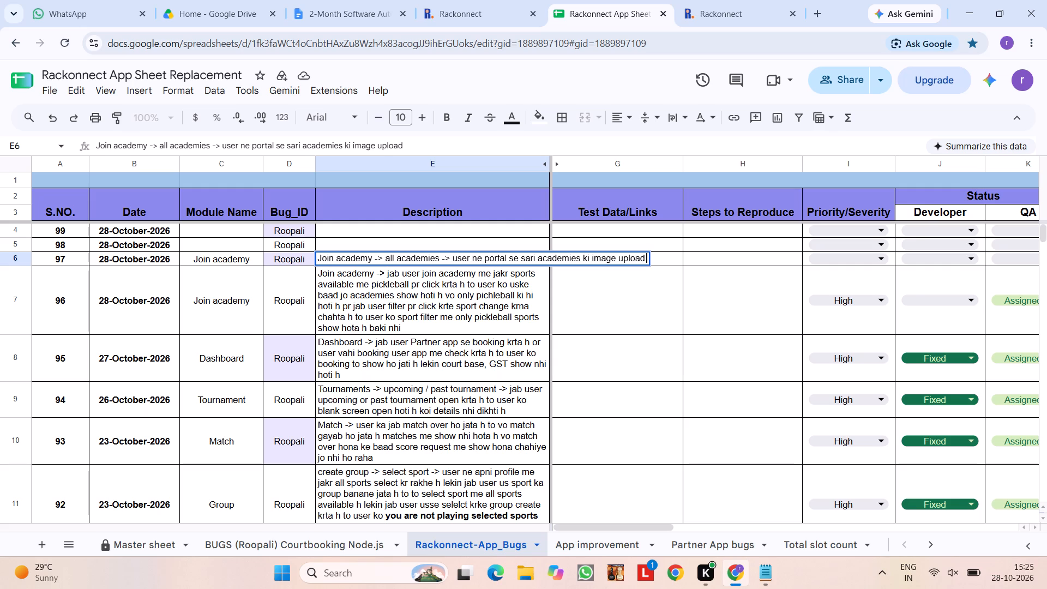
Continue the description of bug 97 with "kr rakhi h lekin fir bhi user ko rackonnect app".
key(r)
key(BackSpace)
text(kr)
key(space)
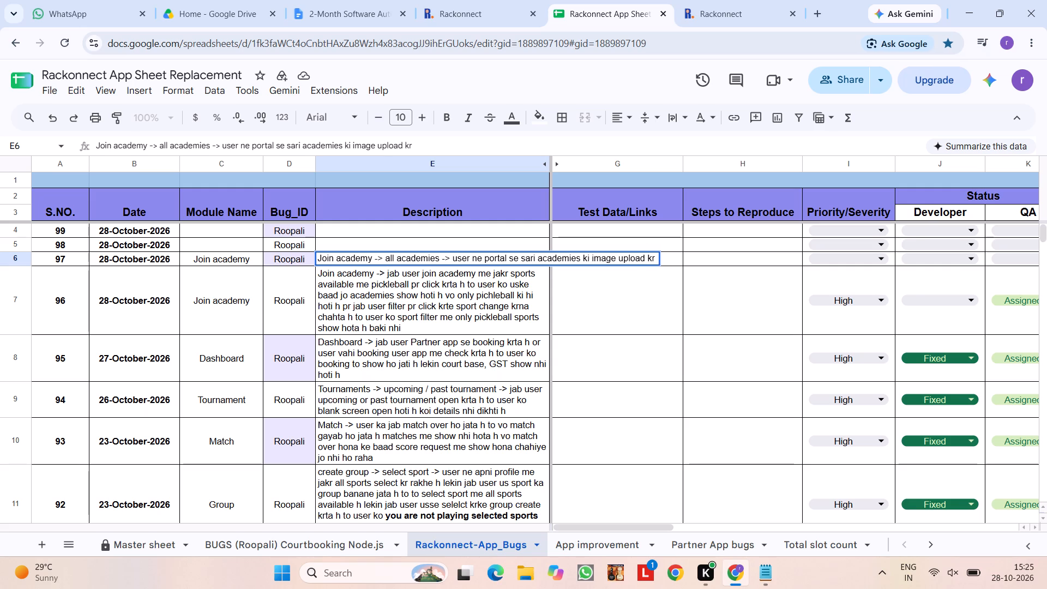
text(rakhi h lekin fir bhi user ko)
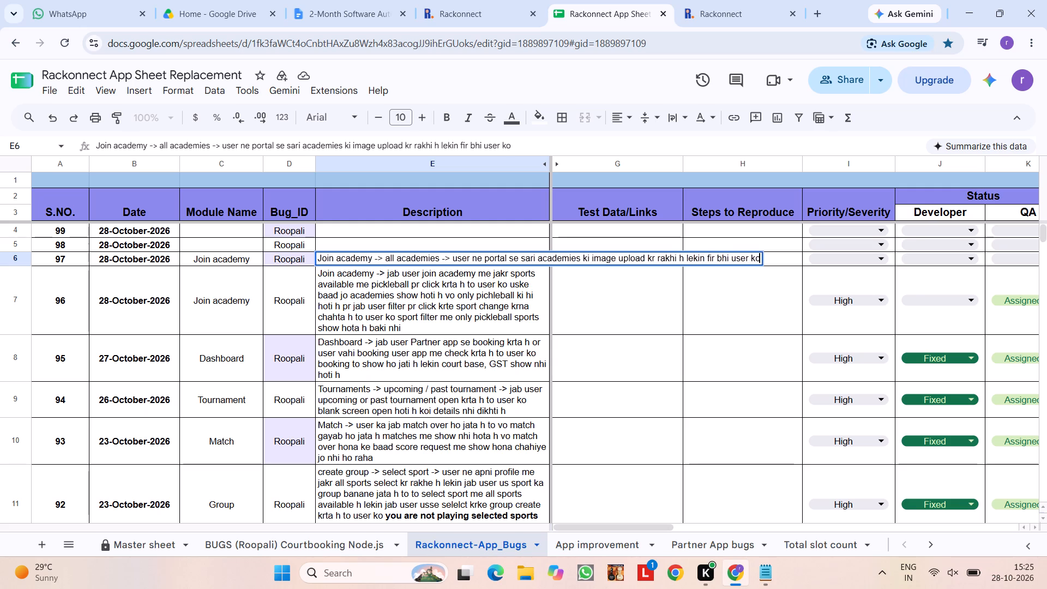
key(space)
text(rackonnect app)
key(space)
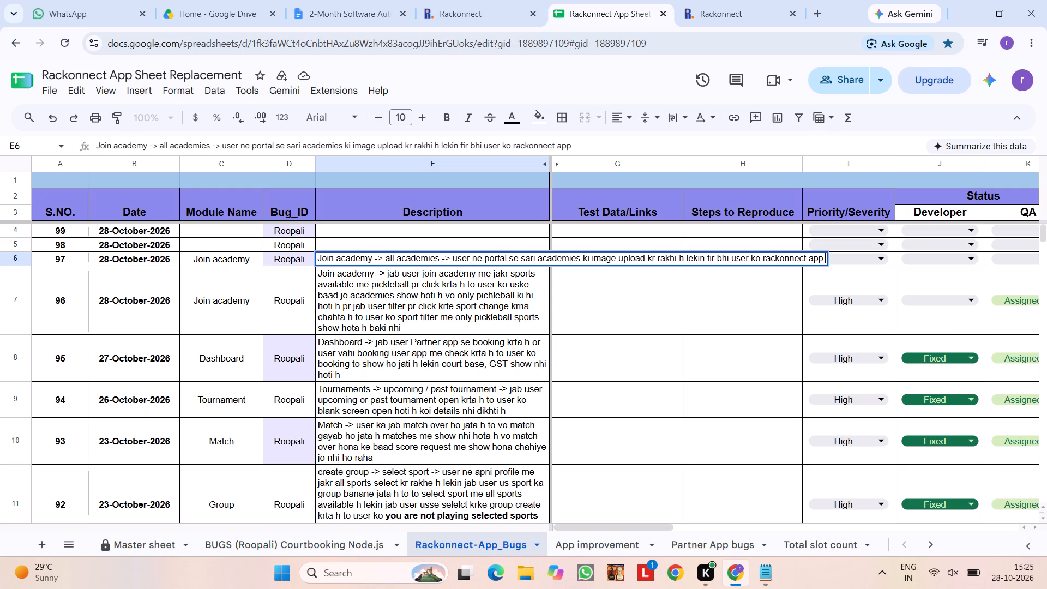
Continue the description of bug 97 with "me academies ki imagies".
text(me academies ikoi)
key(space)
key(BackSpace)
key(BackSpace)
key(BackSpace)
key(BackSpace)
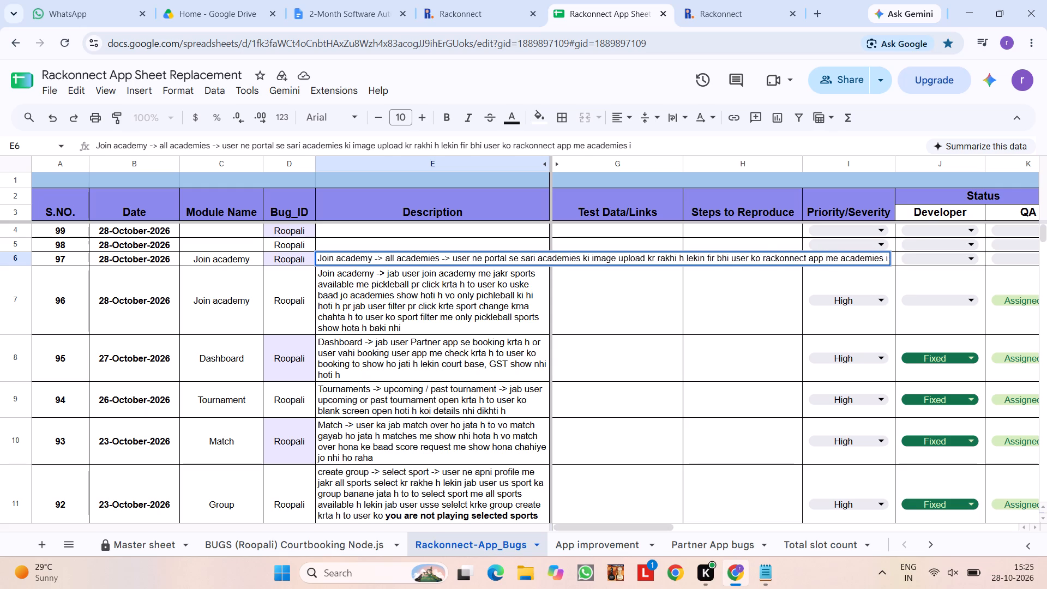
key(BackSpace)
text(ki a)
key(BackSpace)
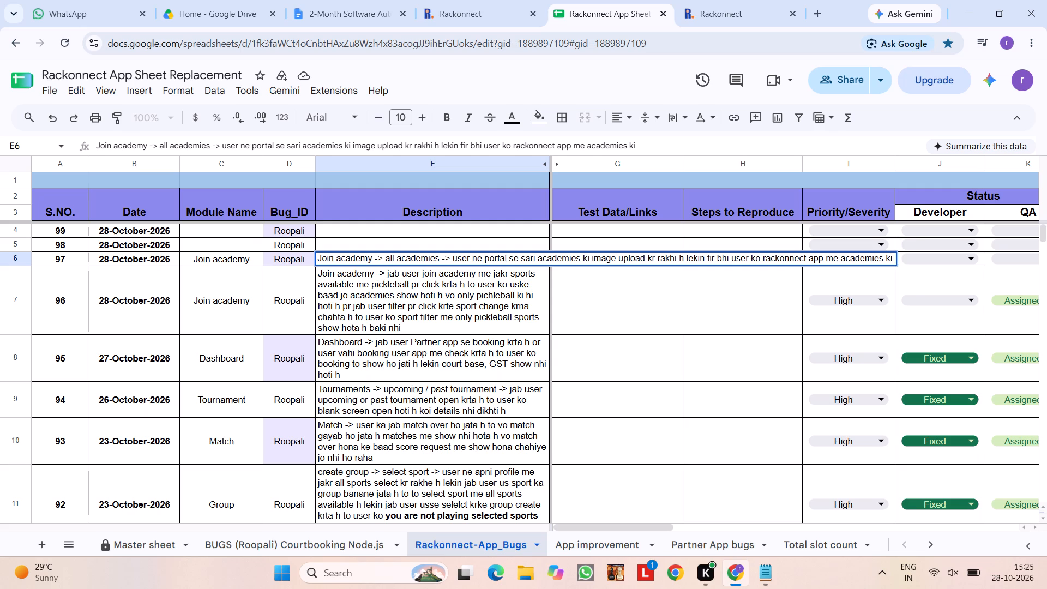
text(ima)
text(gies)
key(space)
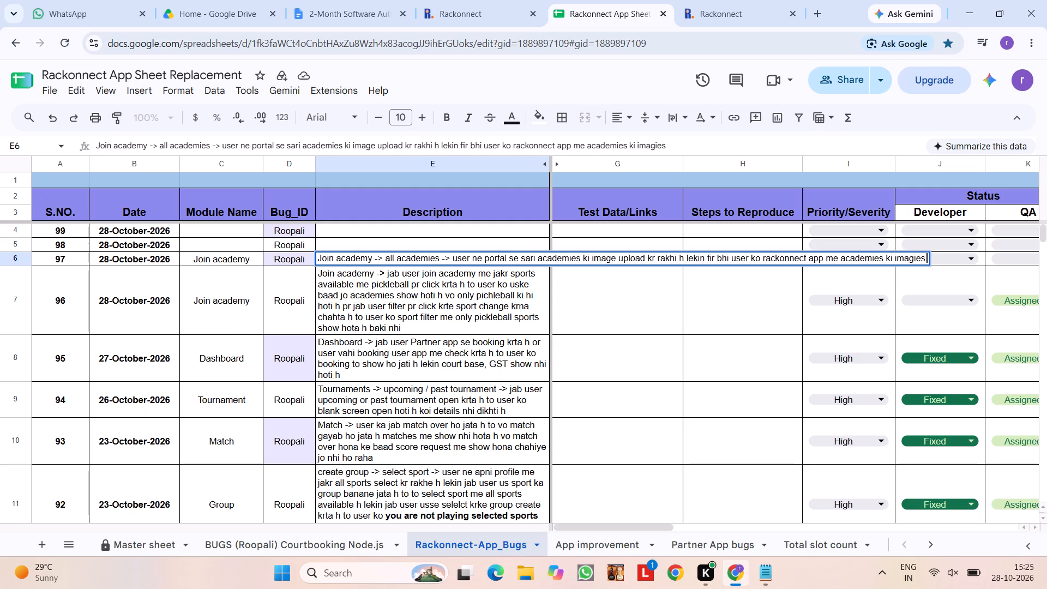
Finish the description of bug 97 with "show nhi ho rhi h" and commit the cell.
text(saho)
key(BackSpace)
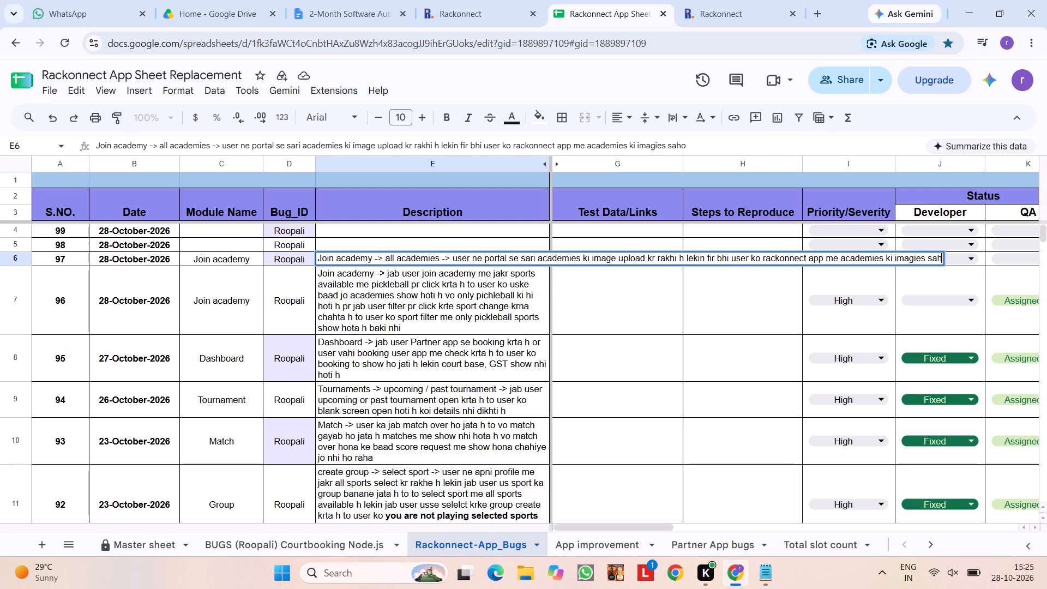
key(BackSpace)
key(BackSpace)
text(how nhi ho rhi h)
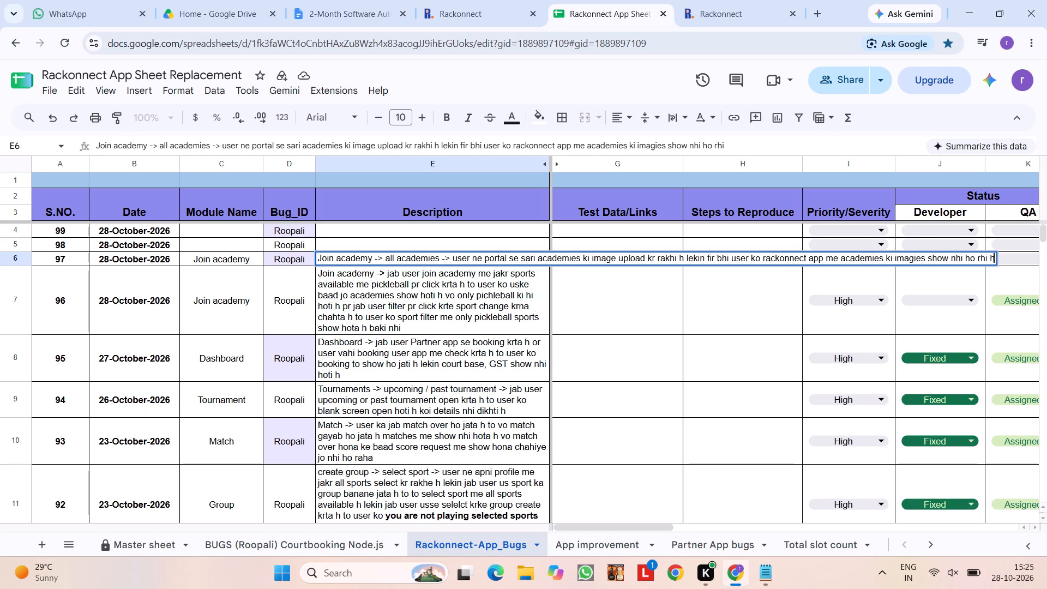
key(space)
key(Return)
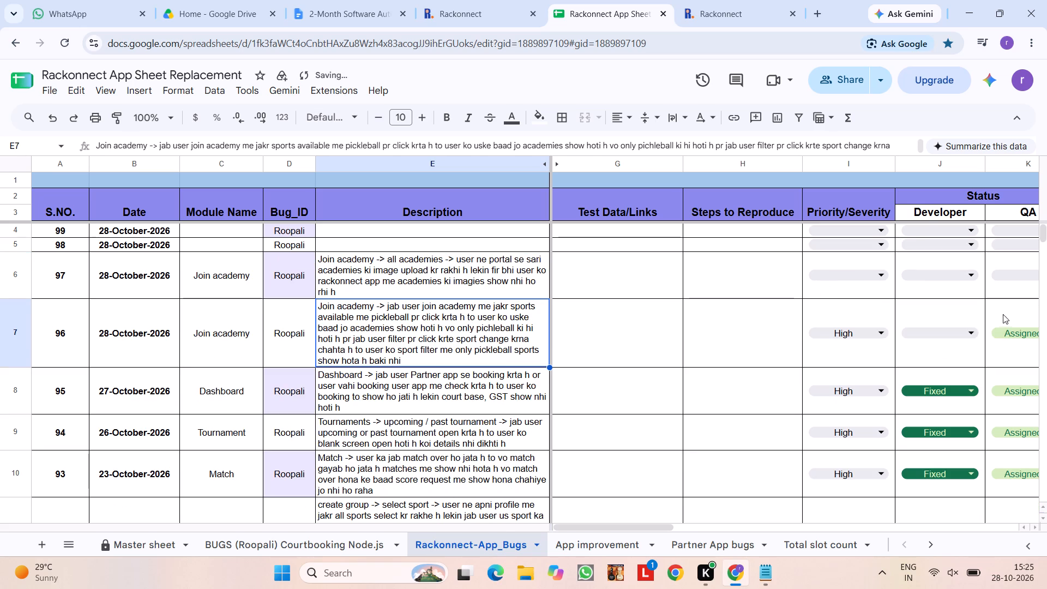
Set the priority/severity of bug 97 to High.
click(851, 273)
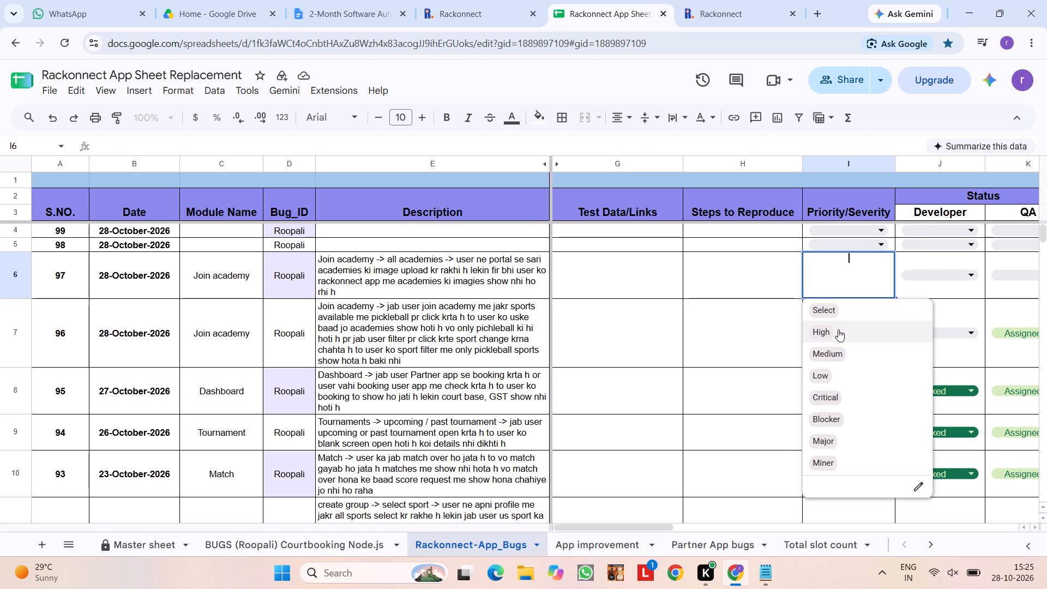
click(839, 329)
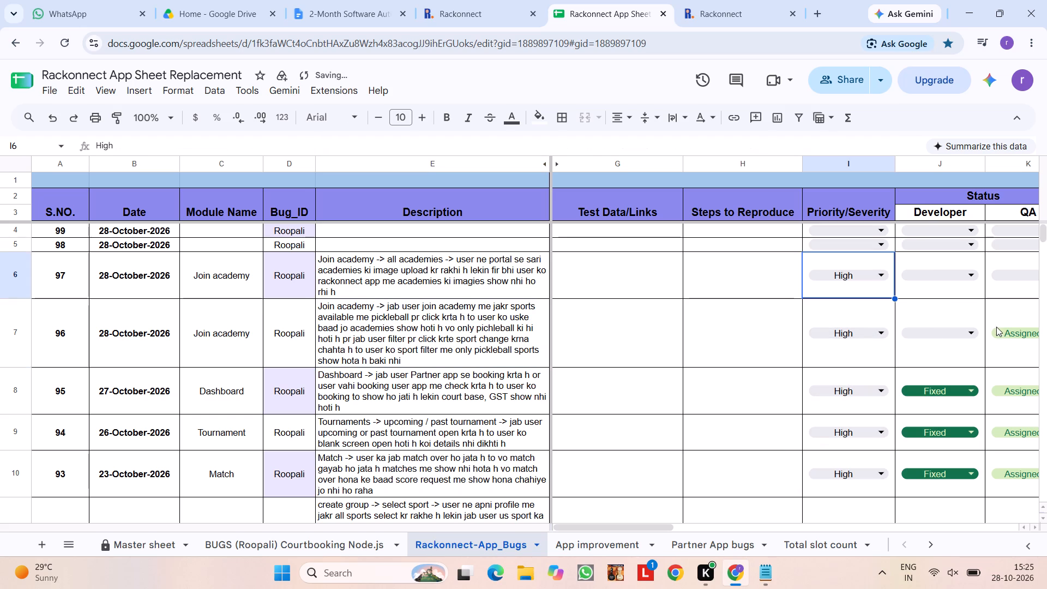
Set the QA status of bug 97 to Assigned.
click(1009, 276)
click(994, 330)
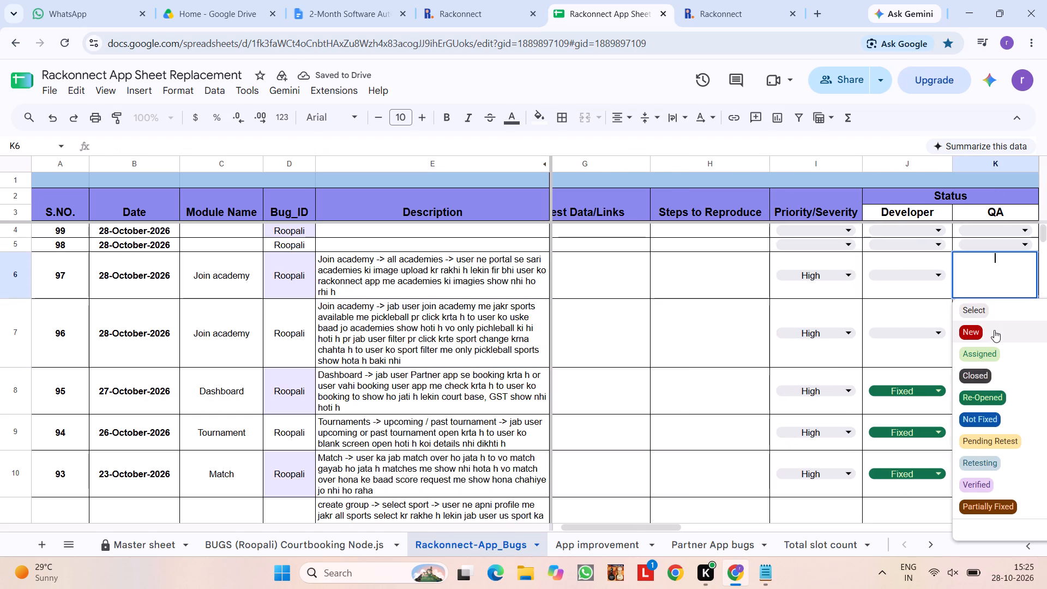
click(990, 273)
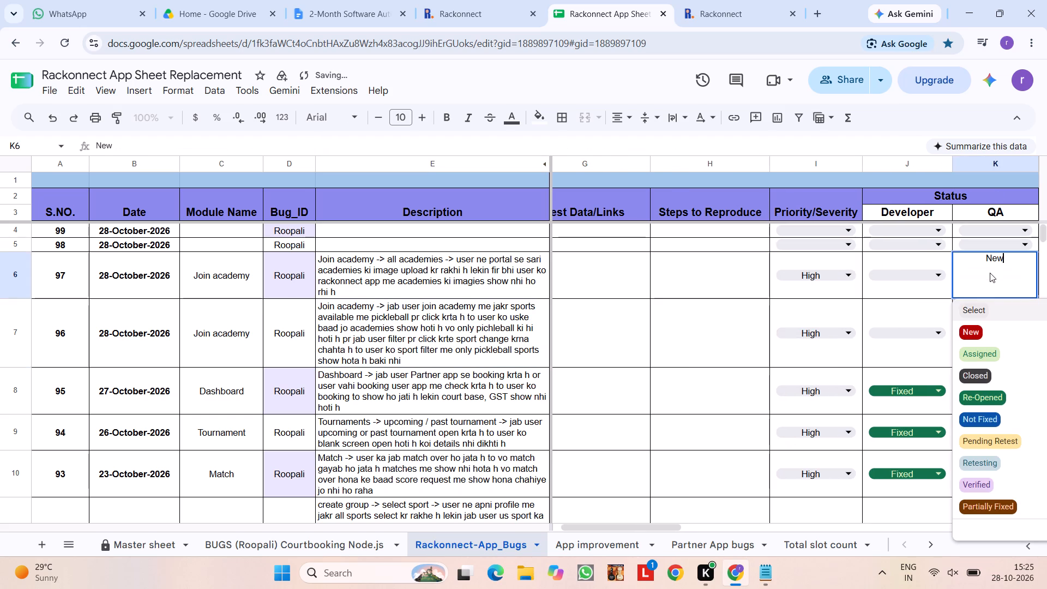
click(993, 360)
Set the Dev/Live value of bug 97 to Dev.
scroll(993, 360, left, 1)
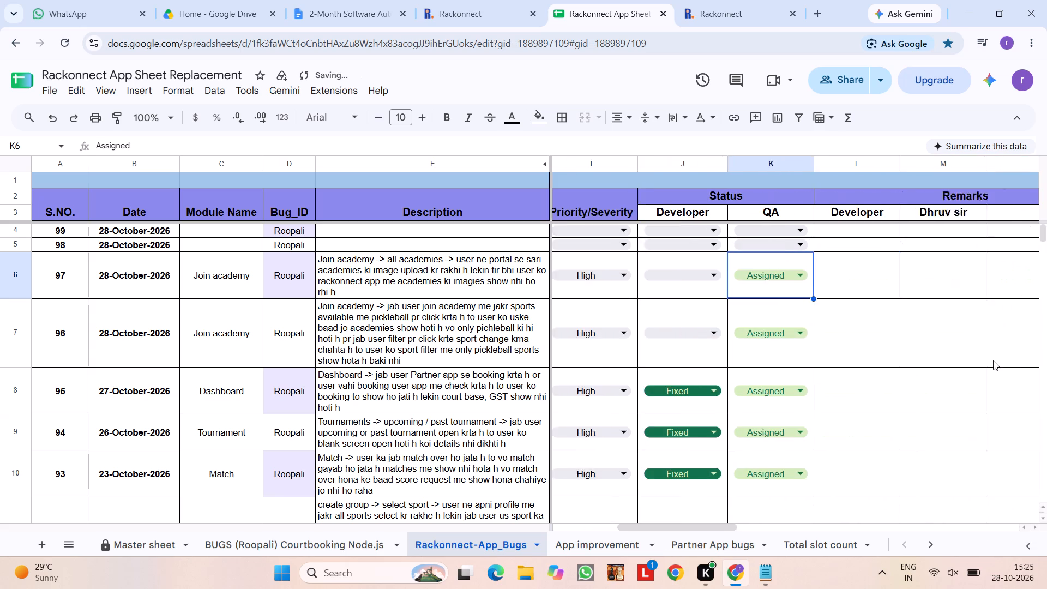
scroll(993, 360, left, 2)
click(1031, 278)
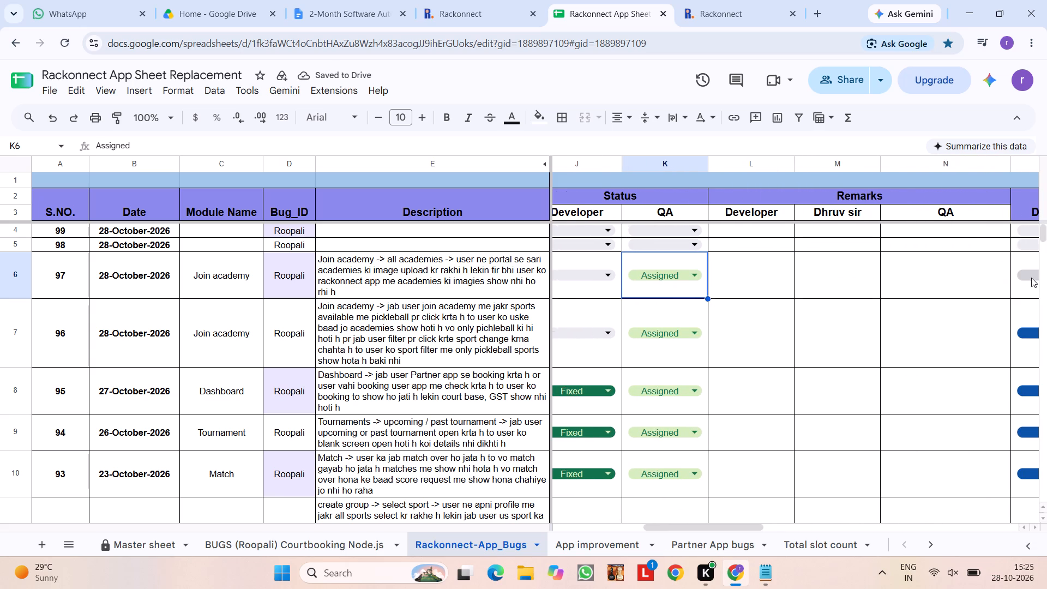
click(994, 304)
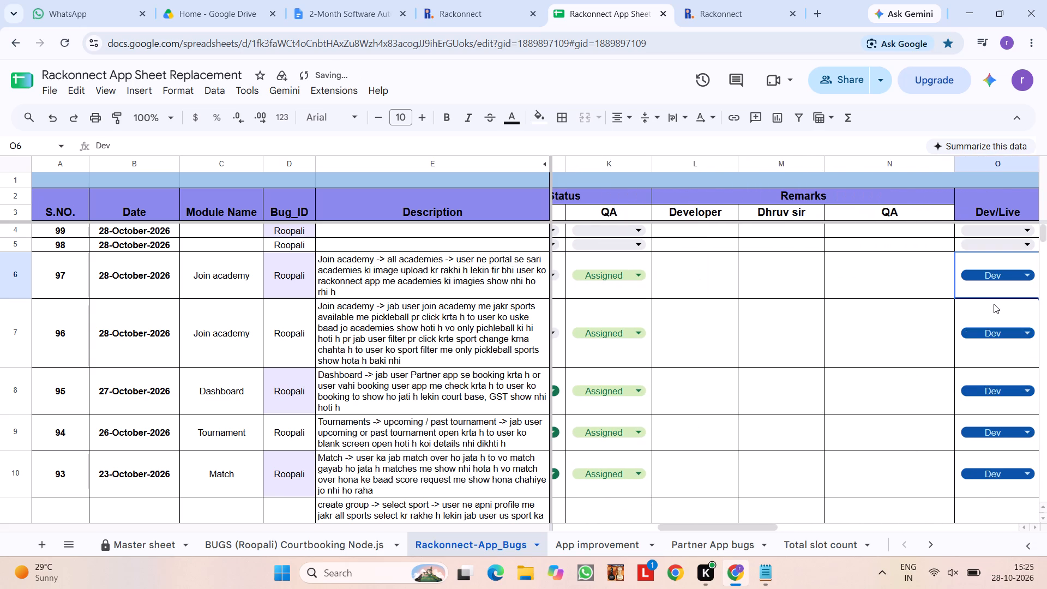
Select the empty module name cell of bug 98.
scroll(1046, 359, right, 2)
scroll(761, 335, right, 4)
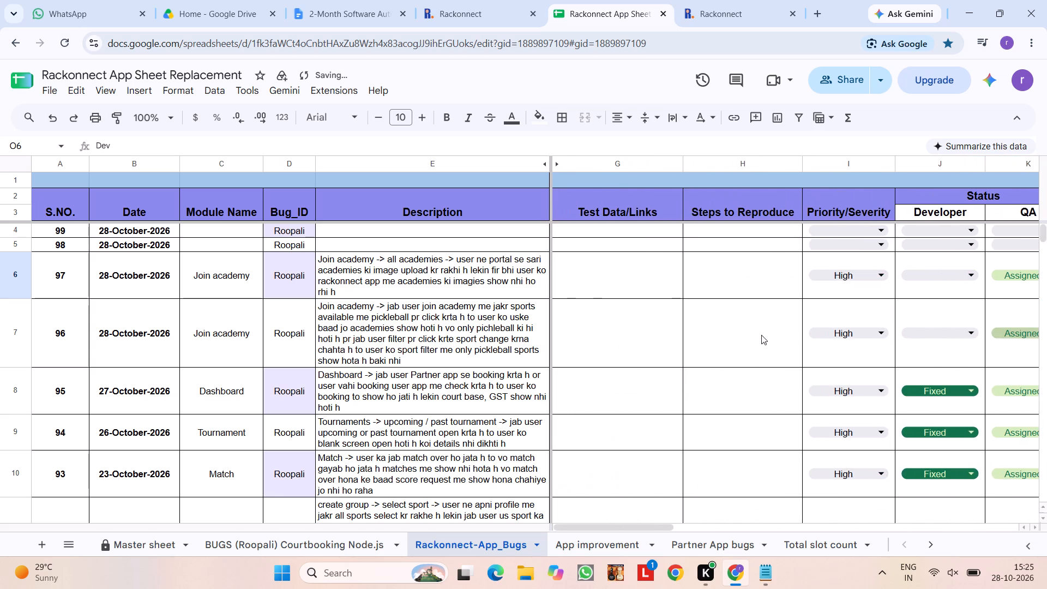
scroll(761, 335, right, 2)
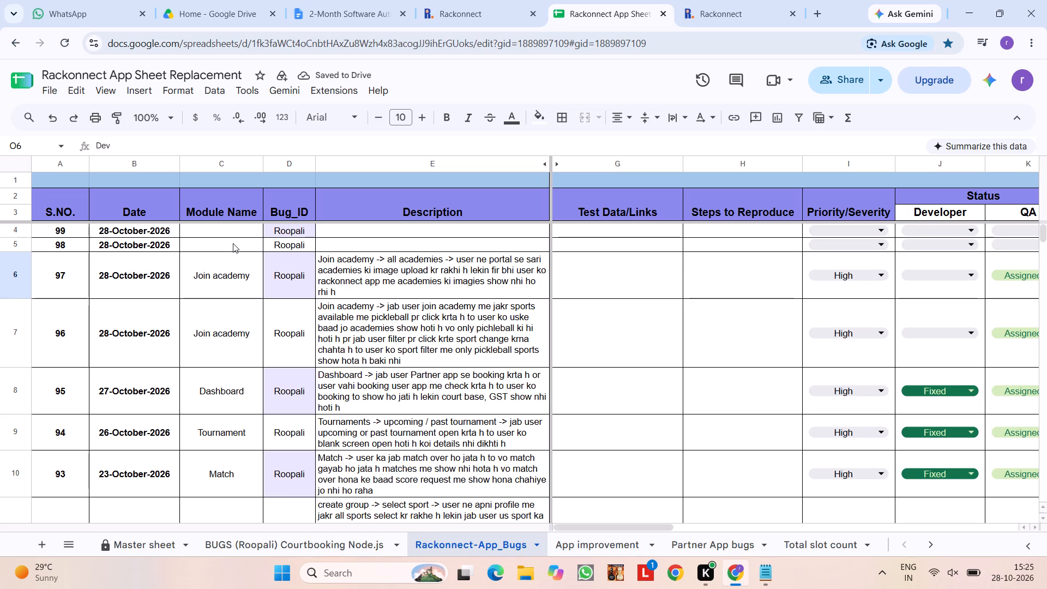
click(233, 243)
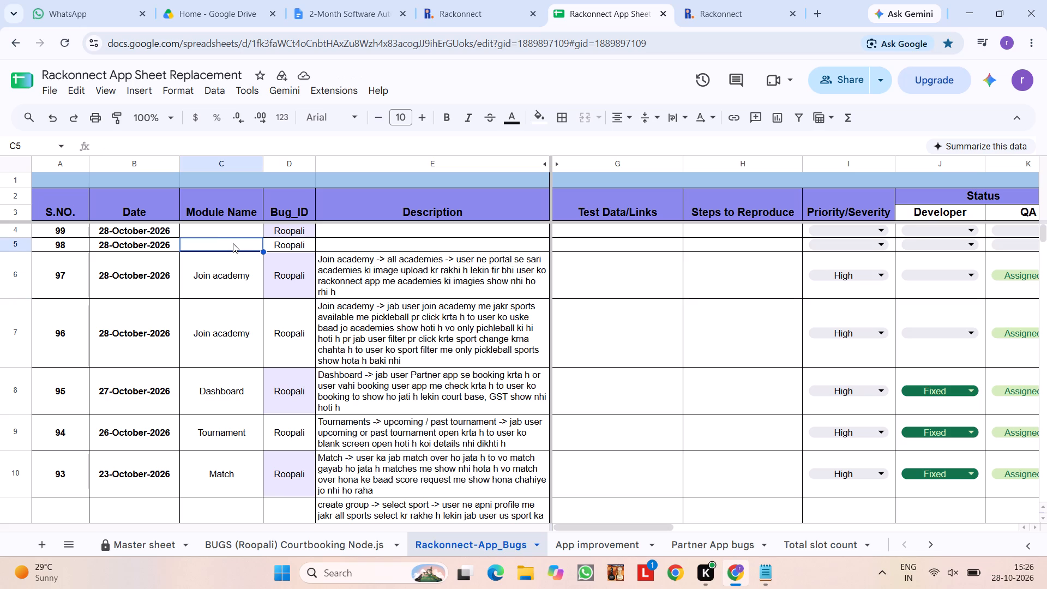
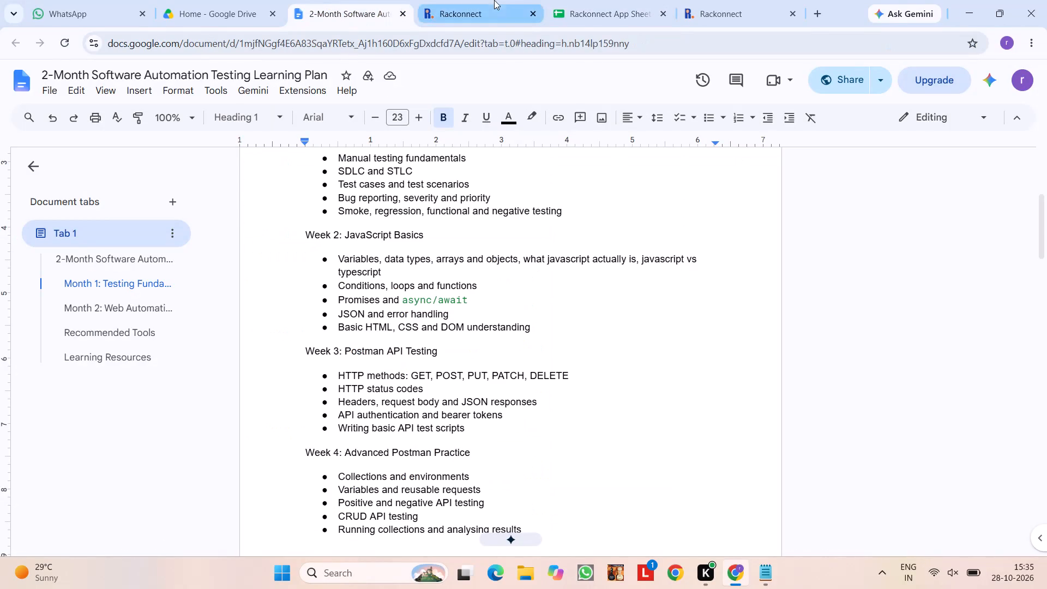
Return to the Rackonnect-App_Bugs sheet in the Rackonnect App Sheet Replacement spreadsheet.
click(582, 0)
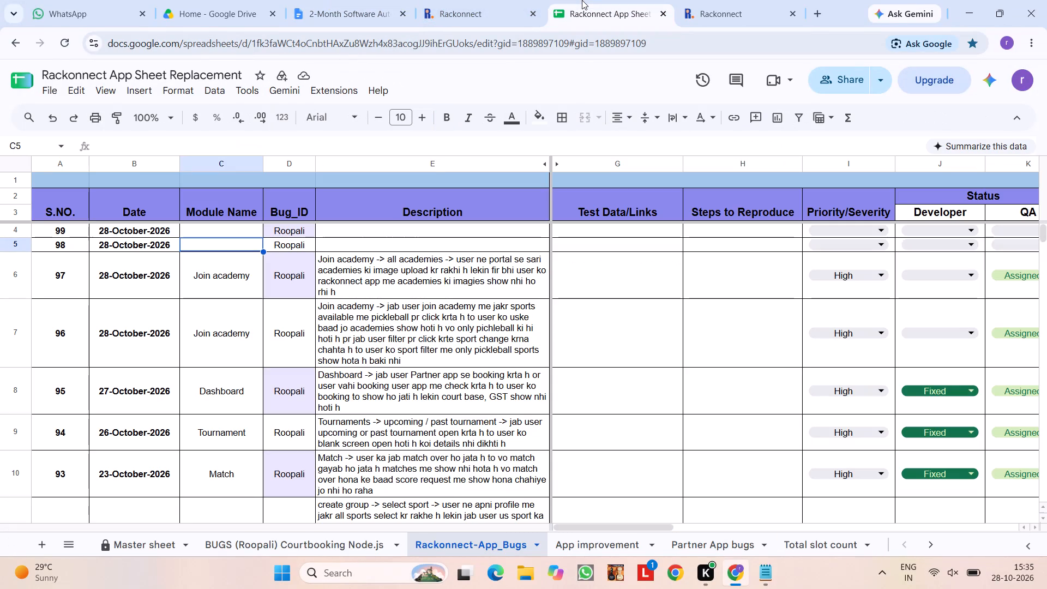
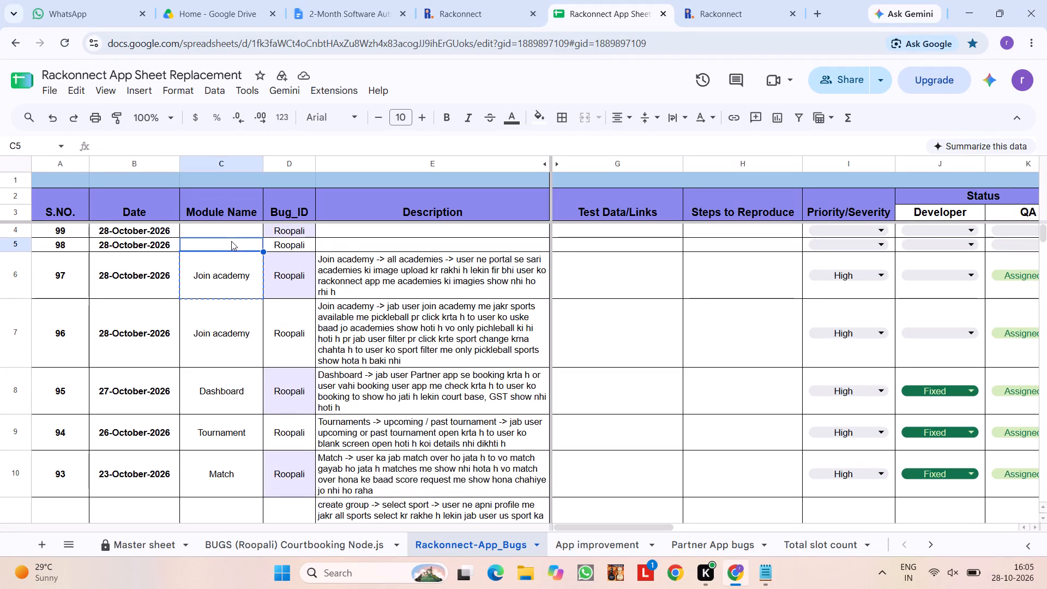
Begin the description of bug 98 with "join academy -> user jab".
double_click(345, 244)
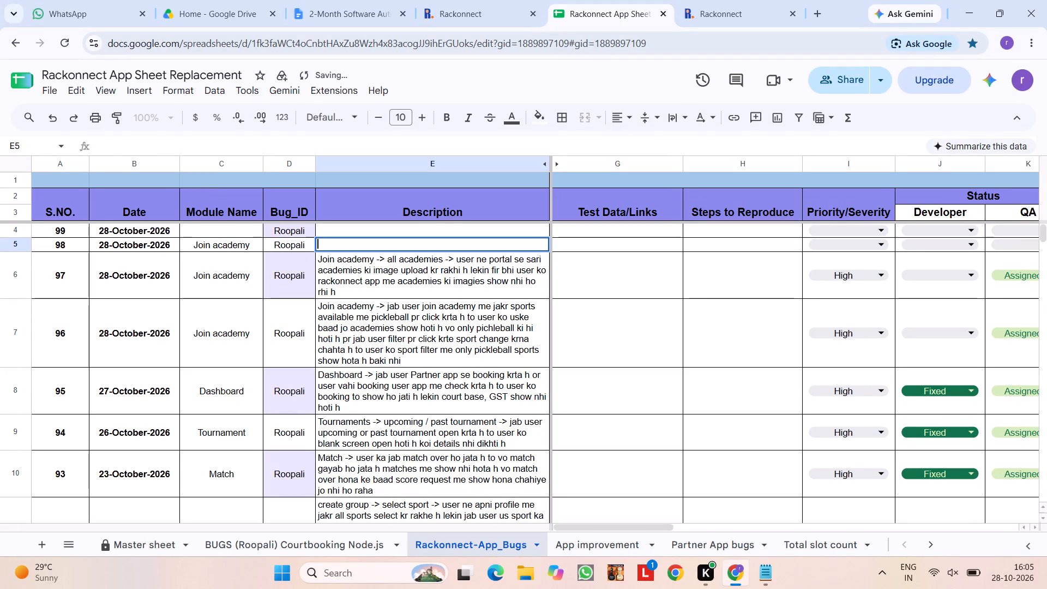
text(join)
key(space)
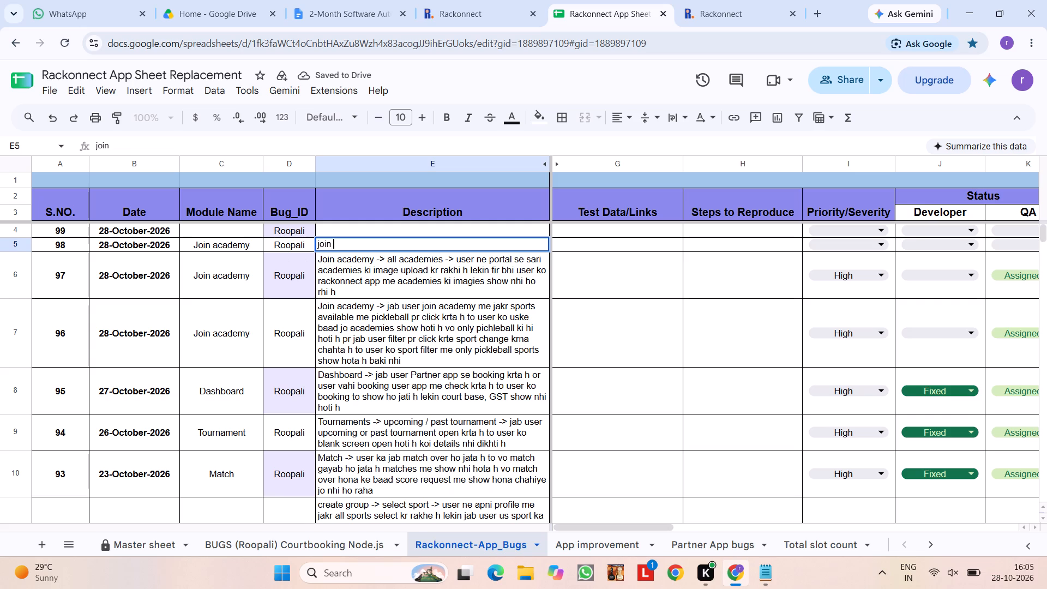
text(academy -> join)
key(space)
key(BackSpace)
key(BackSpace)
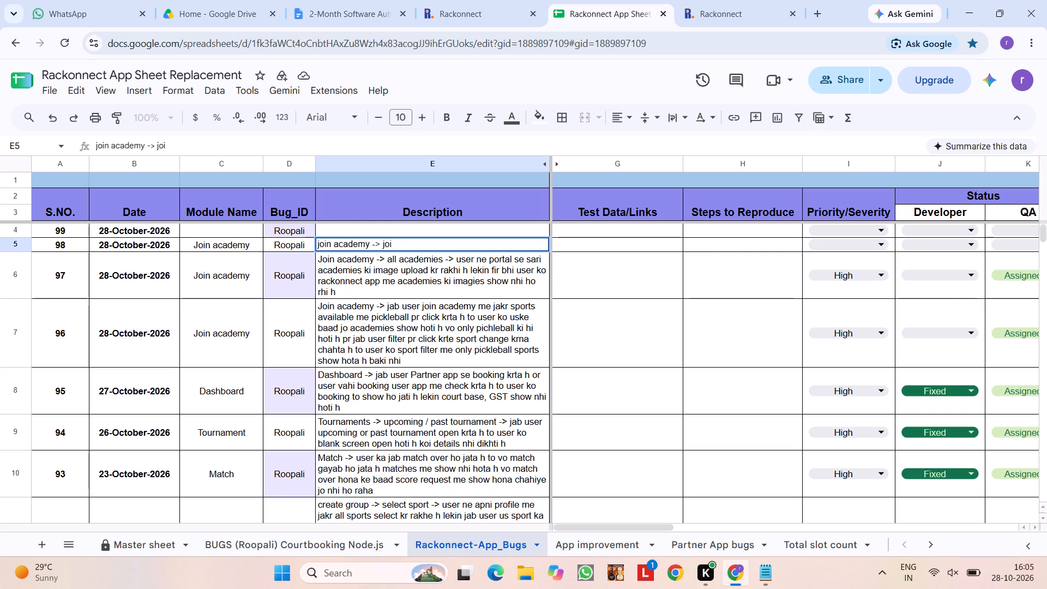
key(BackSpace)
key(BackSpace)
key(BackSpace)
text(user jab)
key(space)
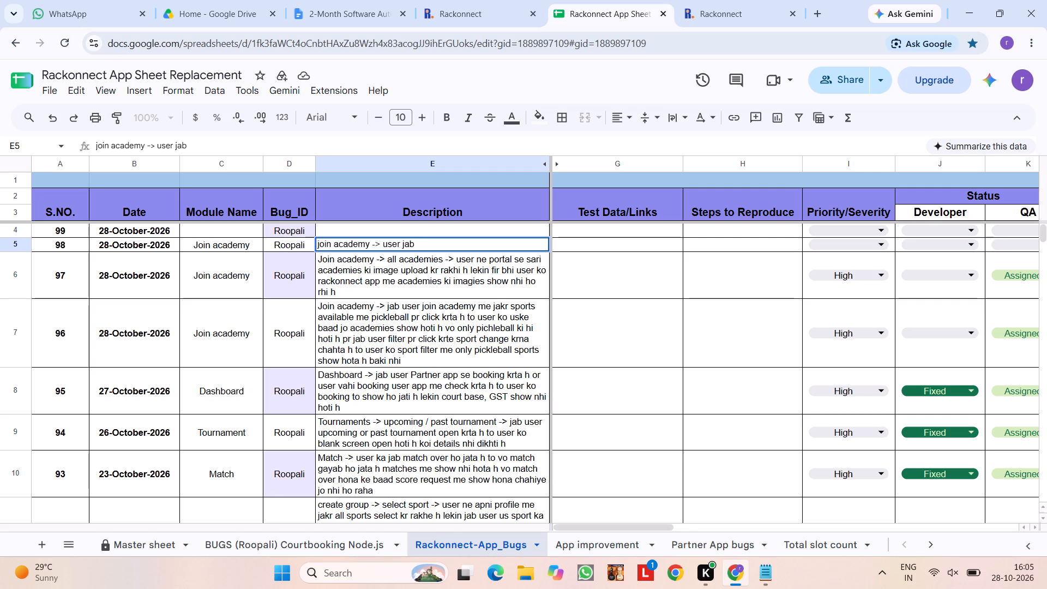
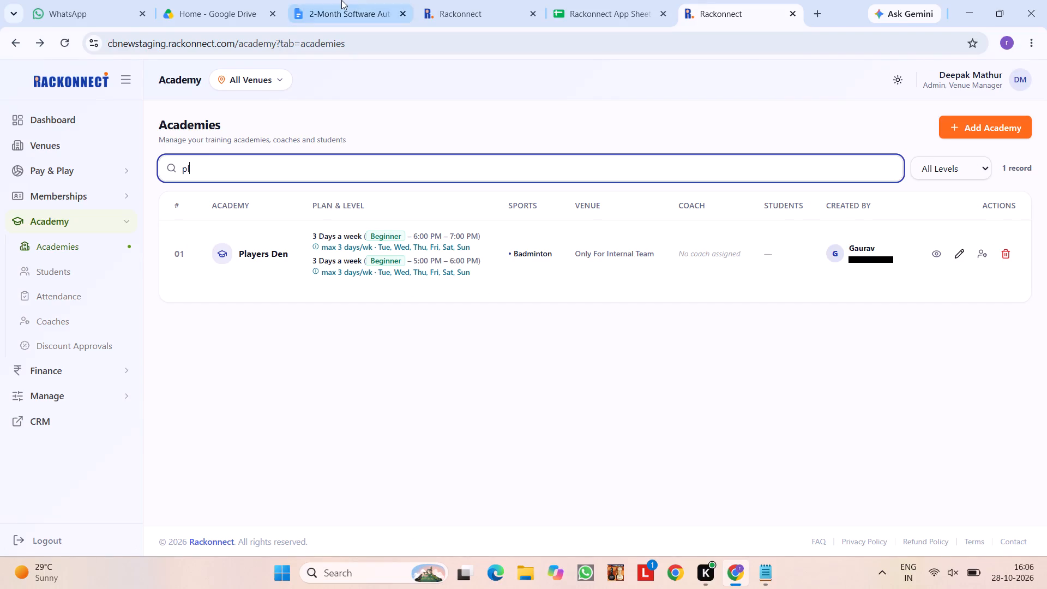
Return to the Rackonnect App Sheet and continue bug 98's description with "krne jata h to user".
click(594, 0)
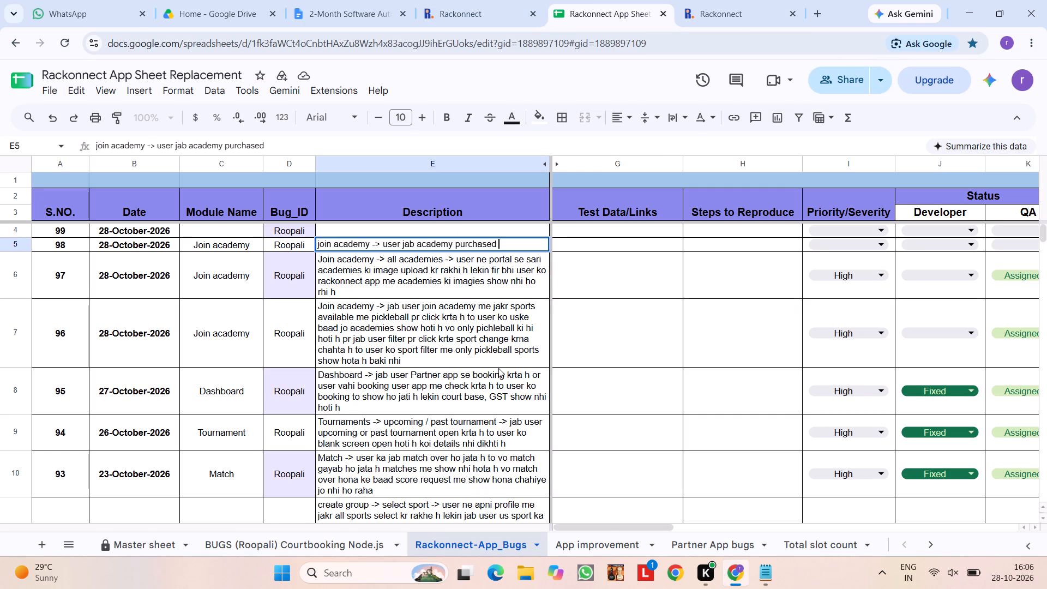
text(krne jatra h)
key(BackSpace)
key(BackSpace)
key(BackSpace)
key(BackSpace)
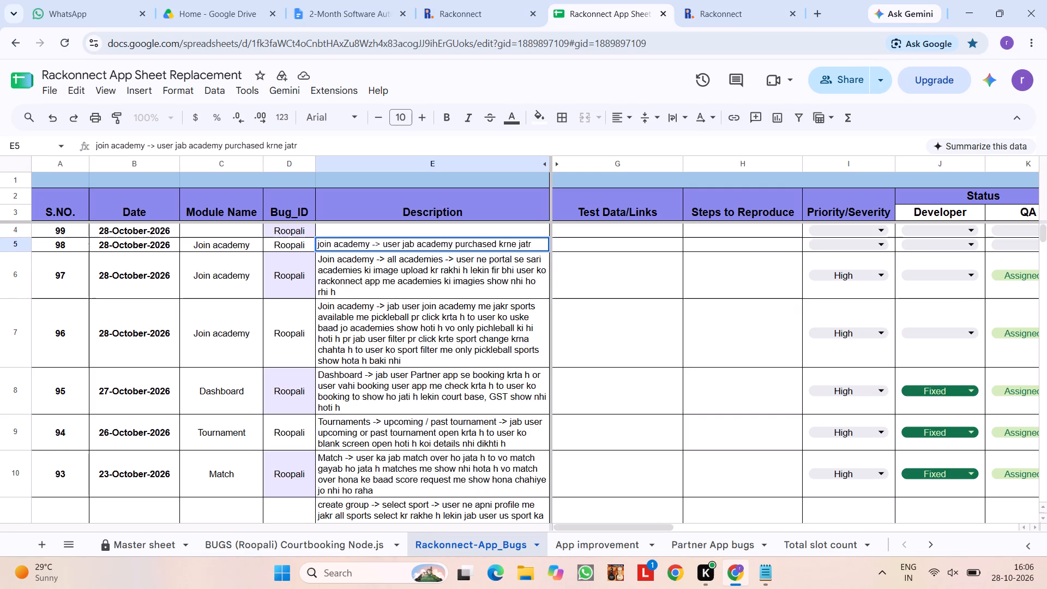
text(a g)
key(space)
key(BackSpace)
key(BackSpace)
text(h to kuch)
key(space)
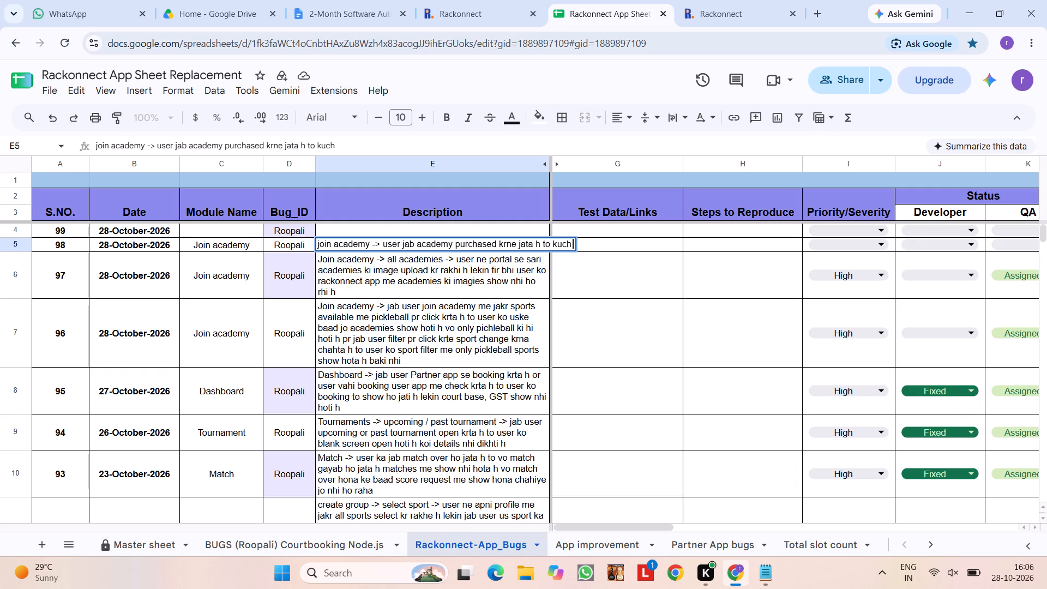
key(BackSpace)
key(BackSpace)
key(BackSpace)
key(BackSpace)
key(BackSpace)
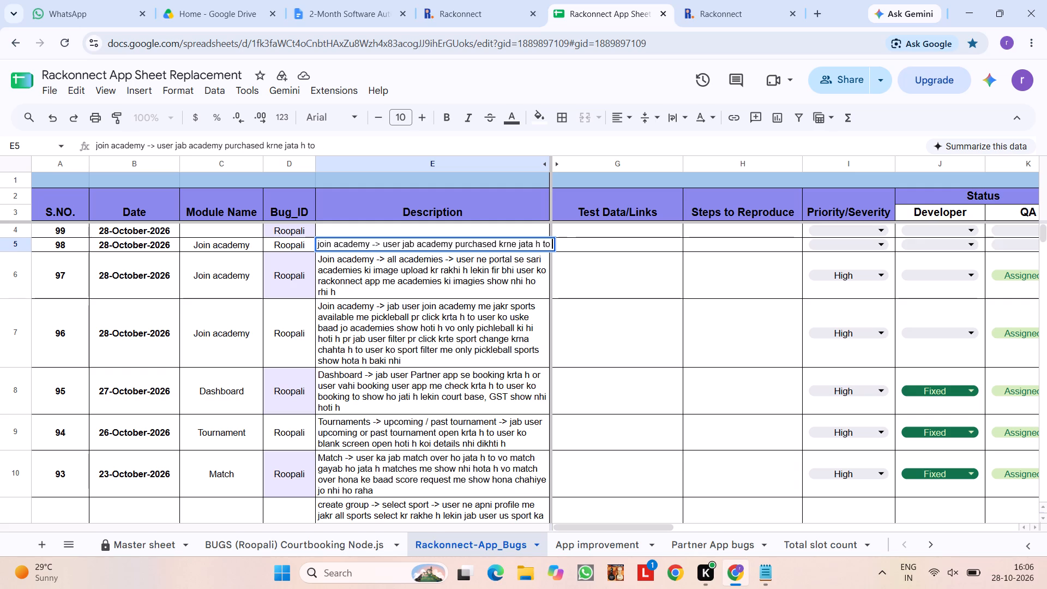
text(user ko)
key(space)
key(BackSpace)
key(BackSpace)
key(BackSpace)
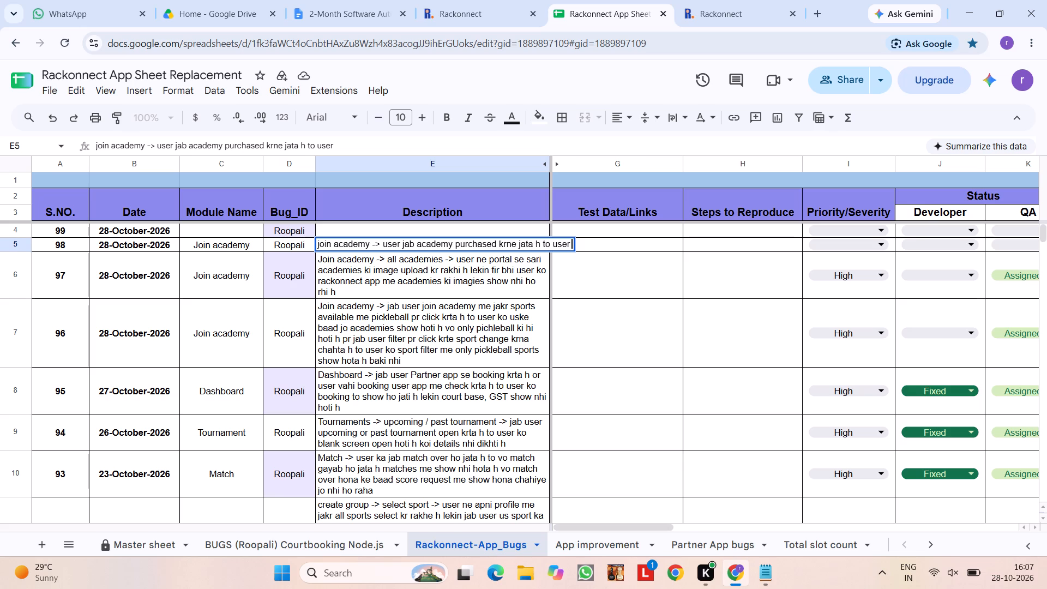
Extend bug 98's description with "max 3 days a week ka plan purchased kr raha h".
text(ma)
text(x 3 days)
key(space)
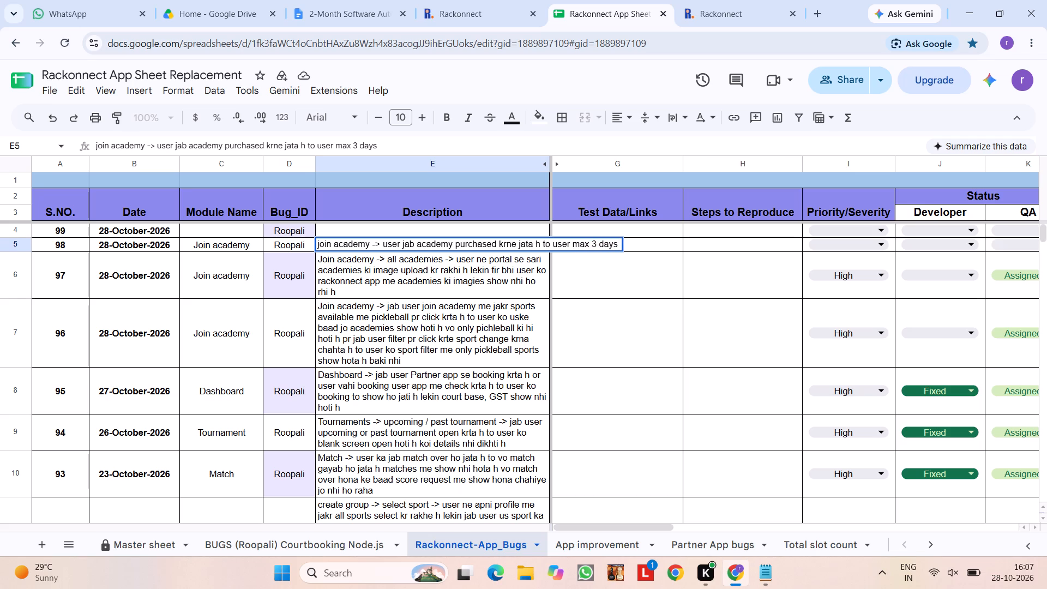
text(a week ka plan [u)
key(BackSpace)
key(BackSpace)
key(space)
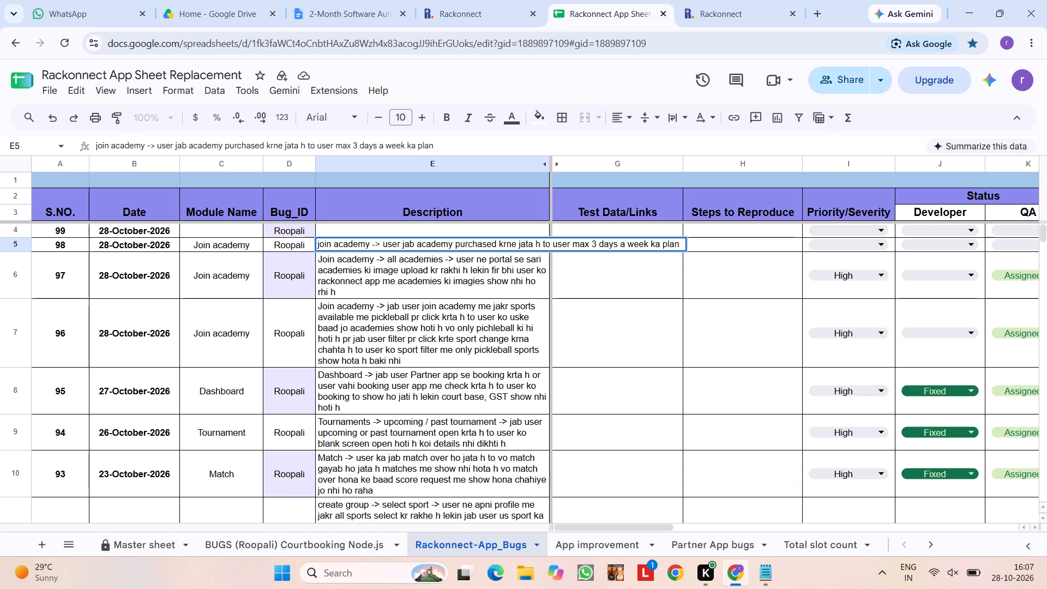
text(p)
key(BackSpace)
key(BackSpace)
text(purchased kr raha h to u)
key(BackSpace)
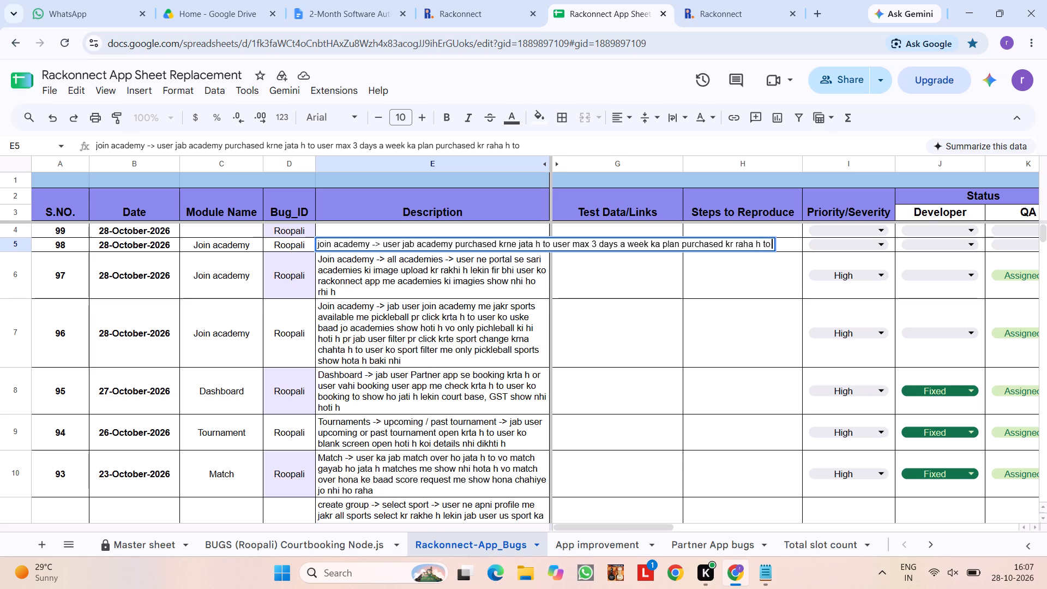
key(BackSpace)
key(BackSpace)
key(BackSpace)
Complete bug 98's description with "pr user ko days select krne ka option show nhi ho raha h".
text(pr user ko)
key(space)
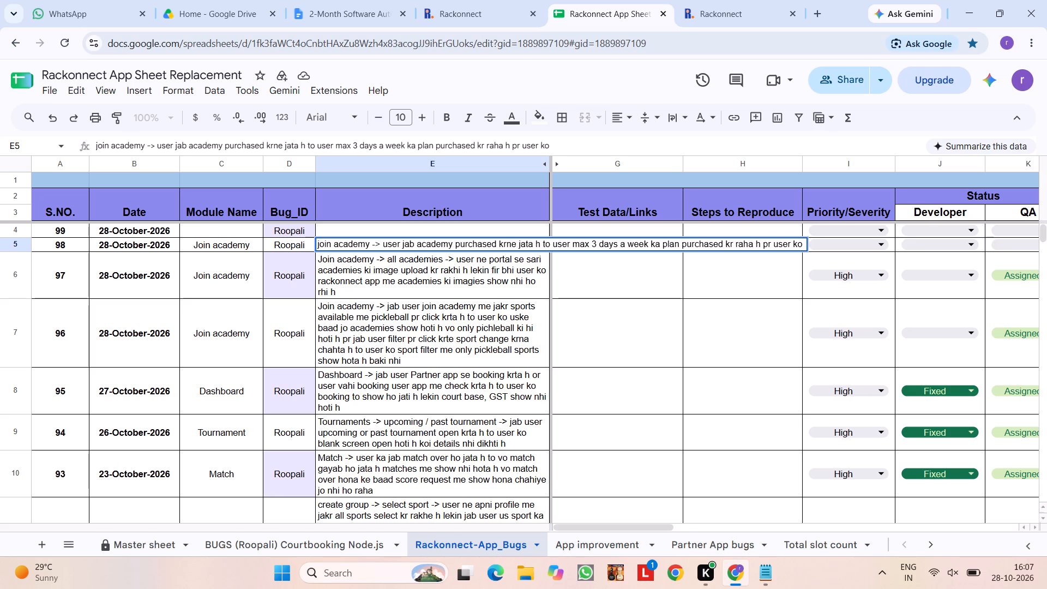
text(days d)
key(BackSpace)
text(sale)
key(BackSpace)
key(BackSpace)
key(BackSpace)
text(sel)
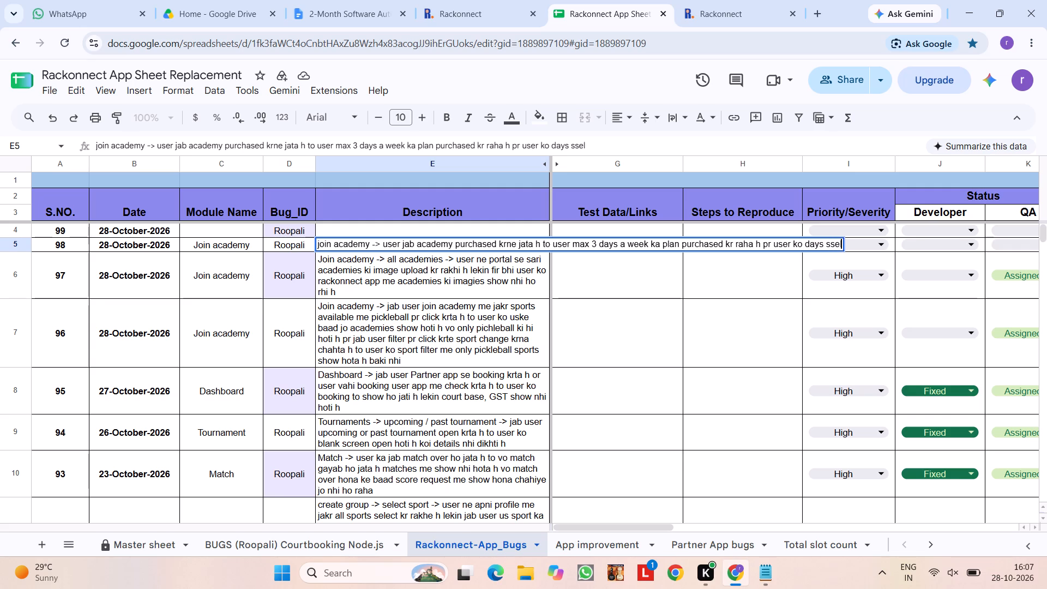
key(BackSpace)
key(BackSpace)
key(BackSpace)
text(elect)
key(space)
key(BackSpace)
key(space)
text(krne ka)
key(space)
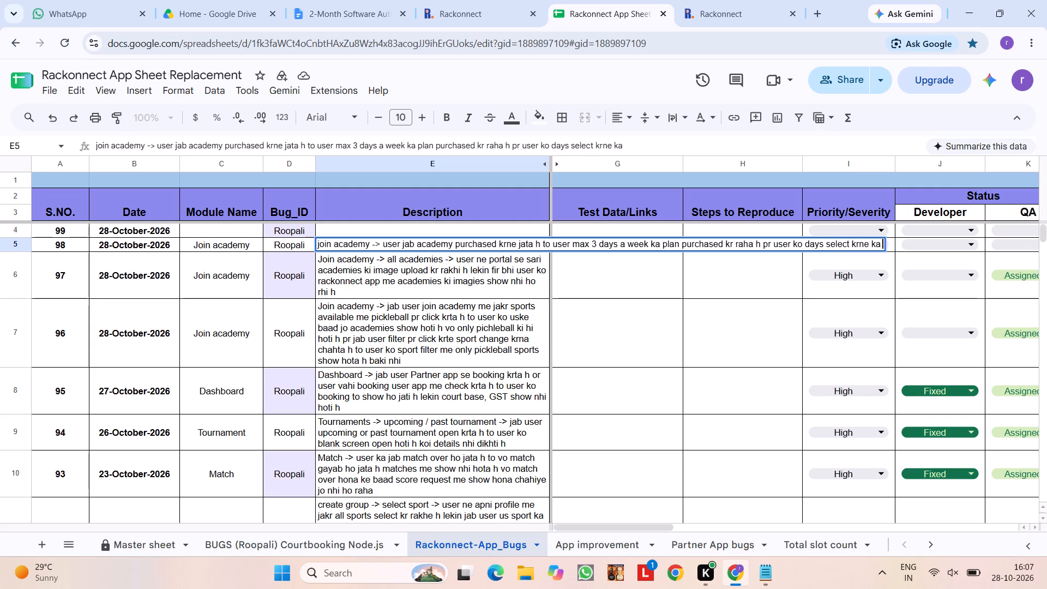
text(option show nhi hor)
key(BackSpace)
key(space)
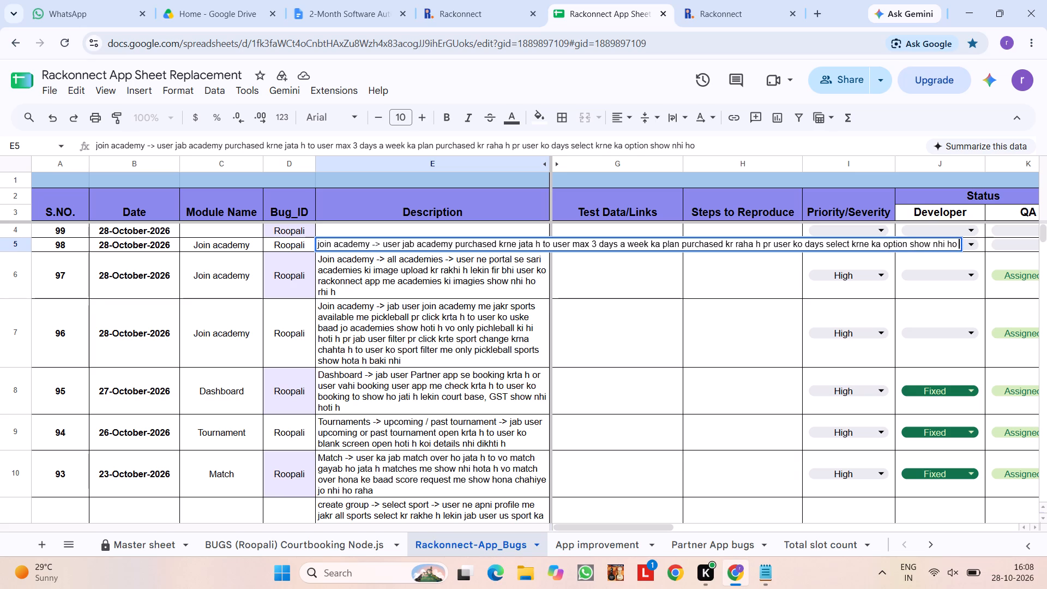
text(raha h)
key(space)
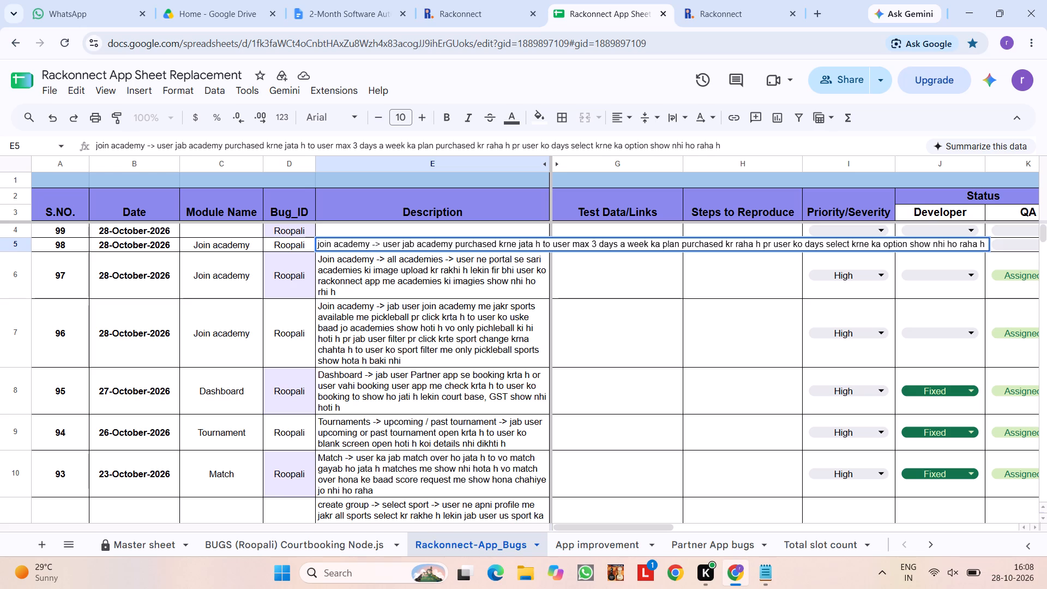
key(Return)
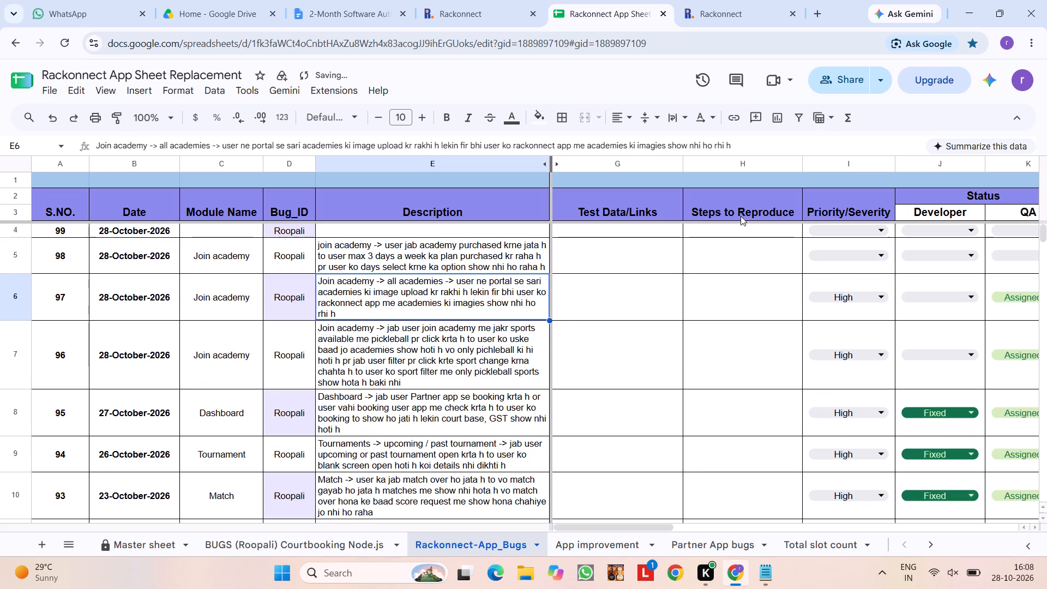
Classify bug 98 with High priority, QA status Assigned and Dev in the Dev/Live column.
click(859, 255)
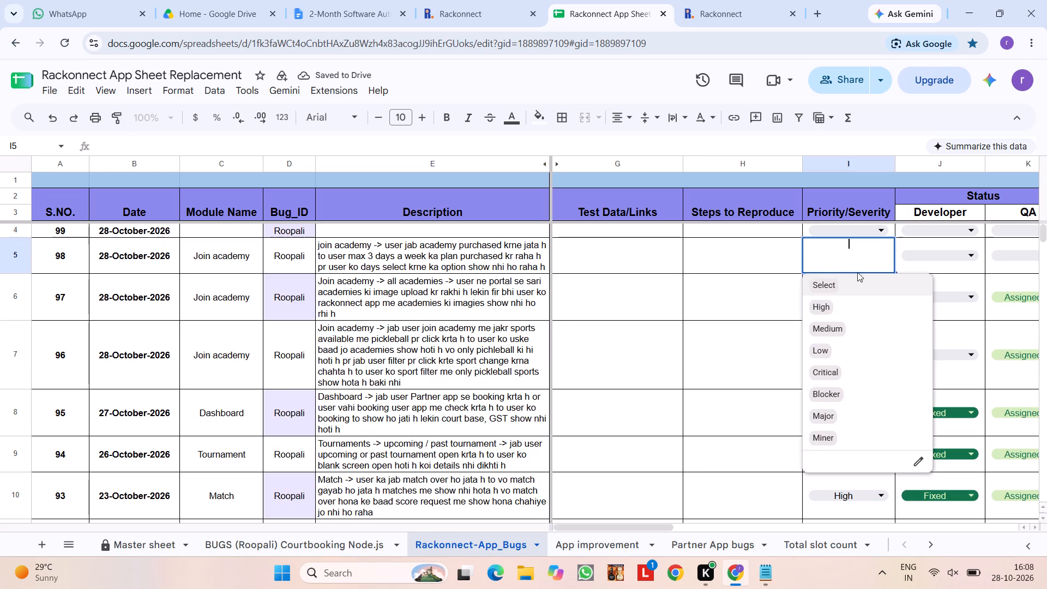
click(849, 311)
drag(1006, 255, 1000, 310)
click(1000, 310)
drag(998, 254, 986, 329)
click(986, 329)
scroll(986, 329, left, 2)
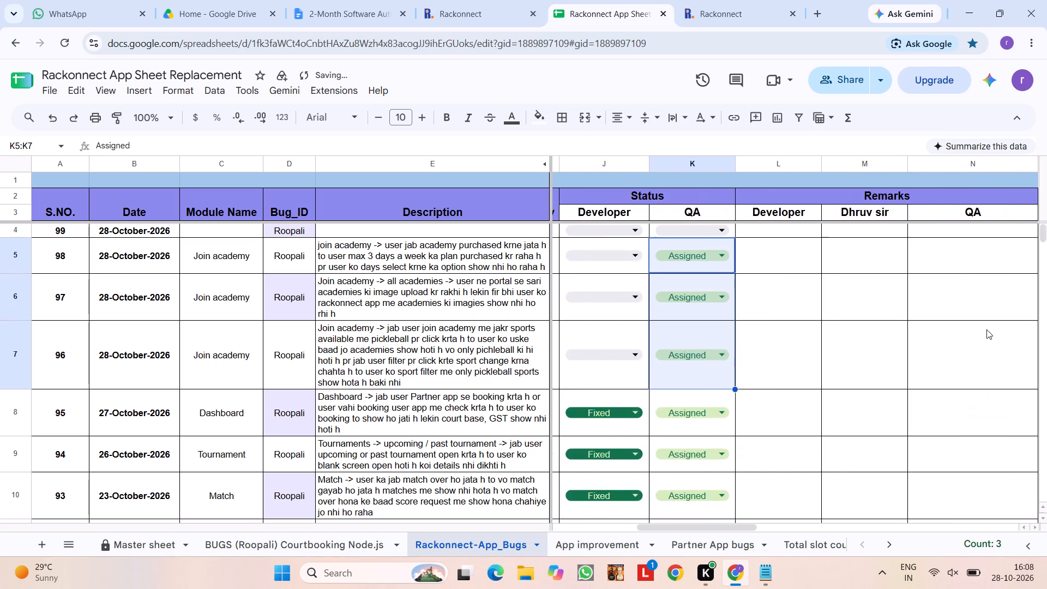
scroll(986, 329, left, 2)
click(909, 260)
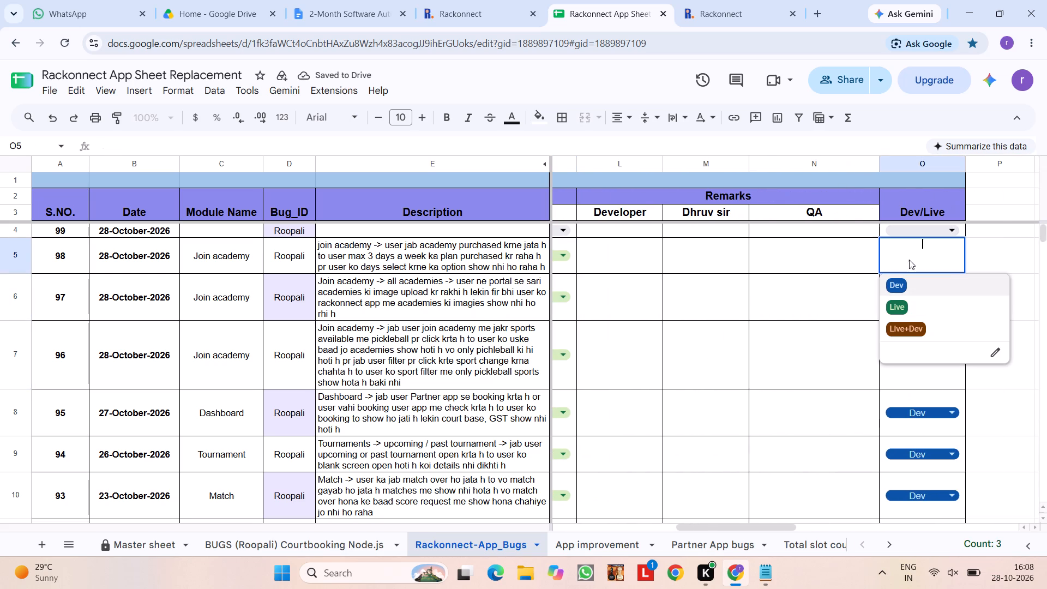
click(908, 285)
scroll(908, 285, right, 6)
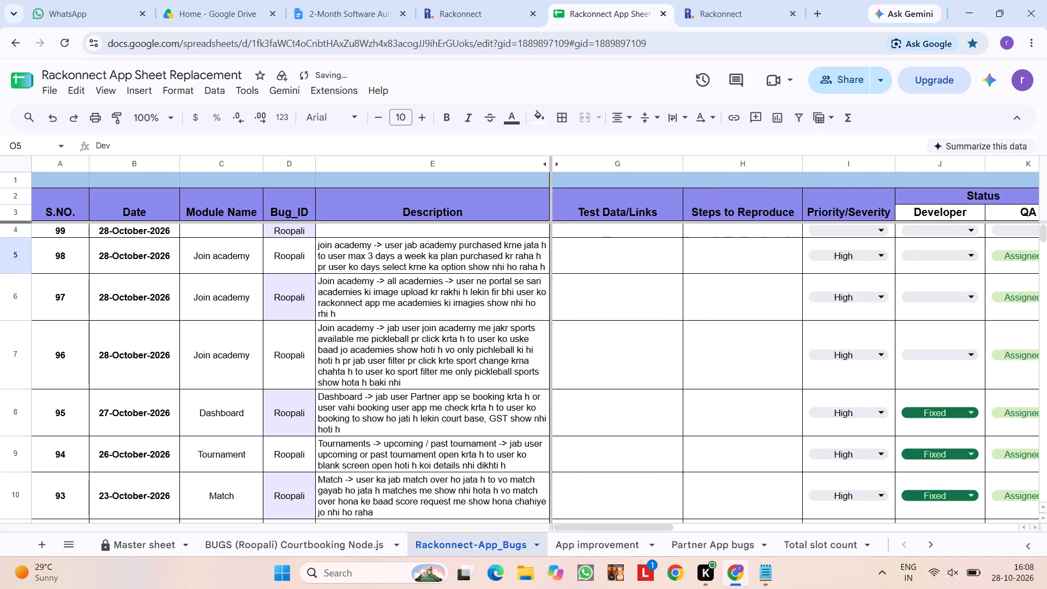
Select the Module Name cell of bug 99.
click(236, 232)
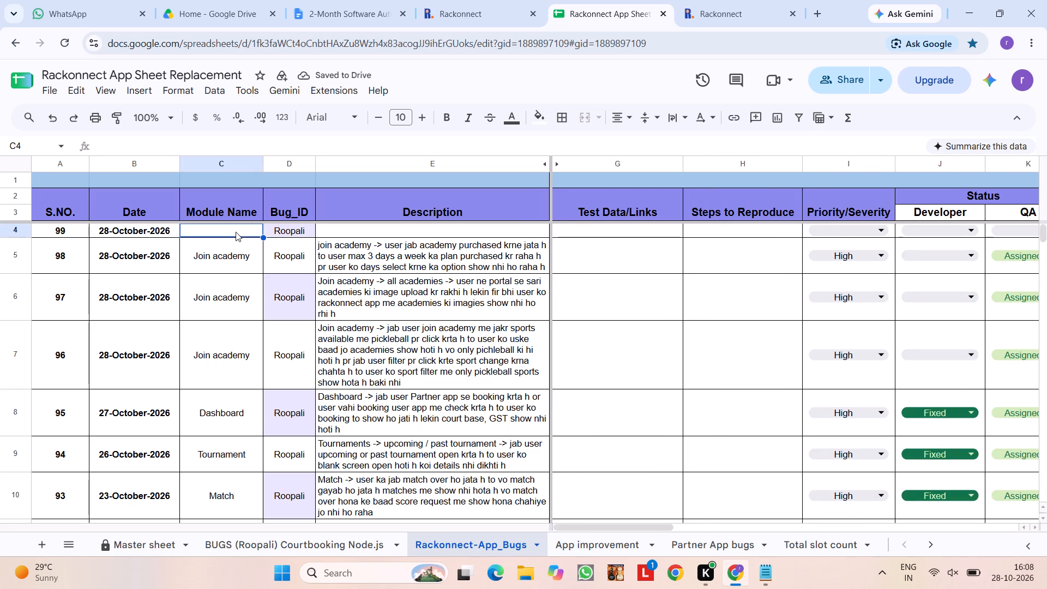
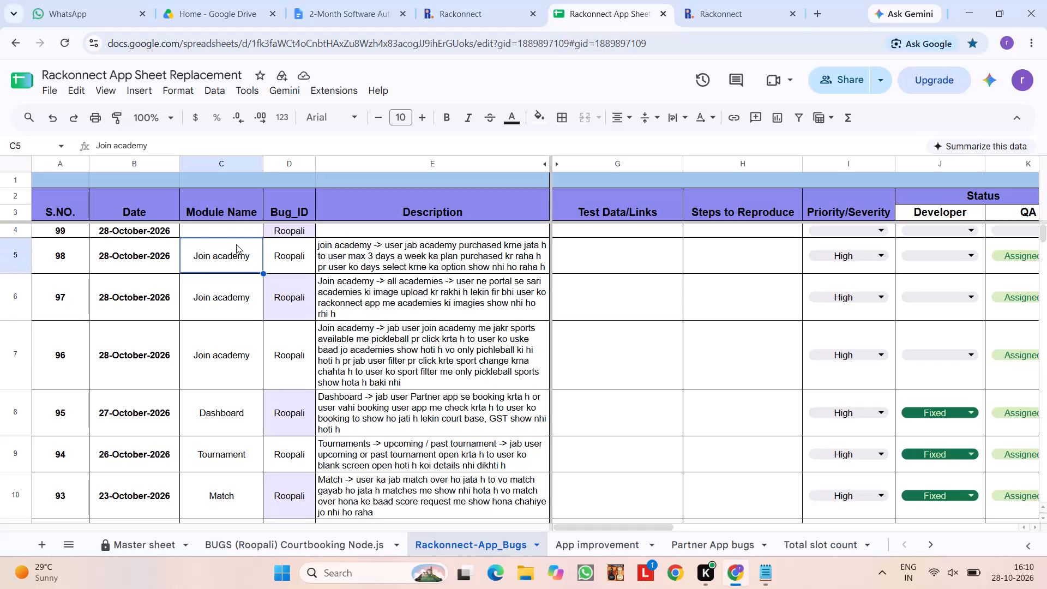
Copy bug 98's module name, Join academy, into the Module Name cell of bug 99.
key(ctrl+c)
click(236, 230)
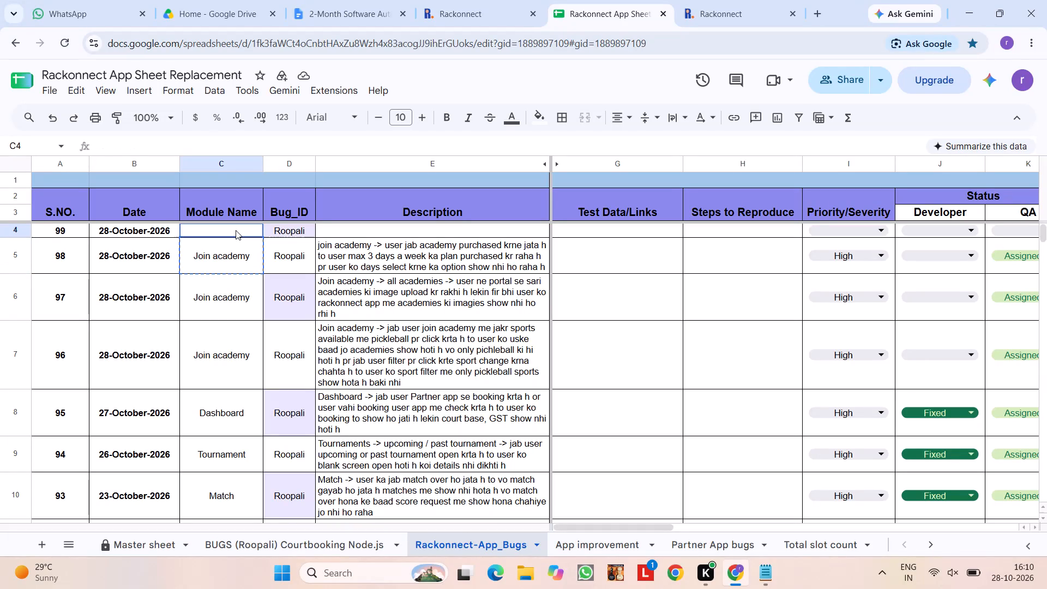
key(ctrl+v)
Start bug 99's description with "Join academy -> user jab academy purchased krne jata h".
double_click(347, 233)
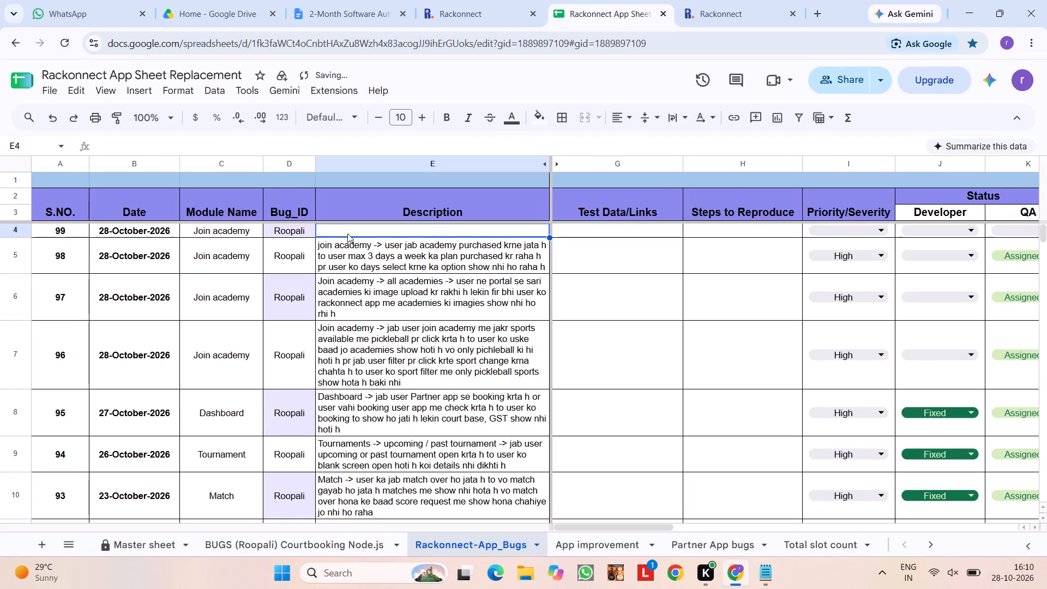
key(shift+j)
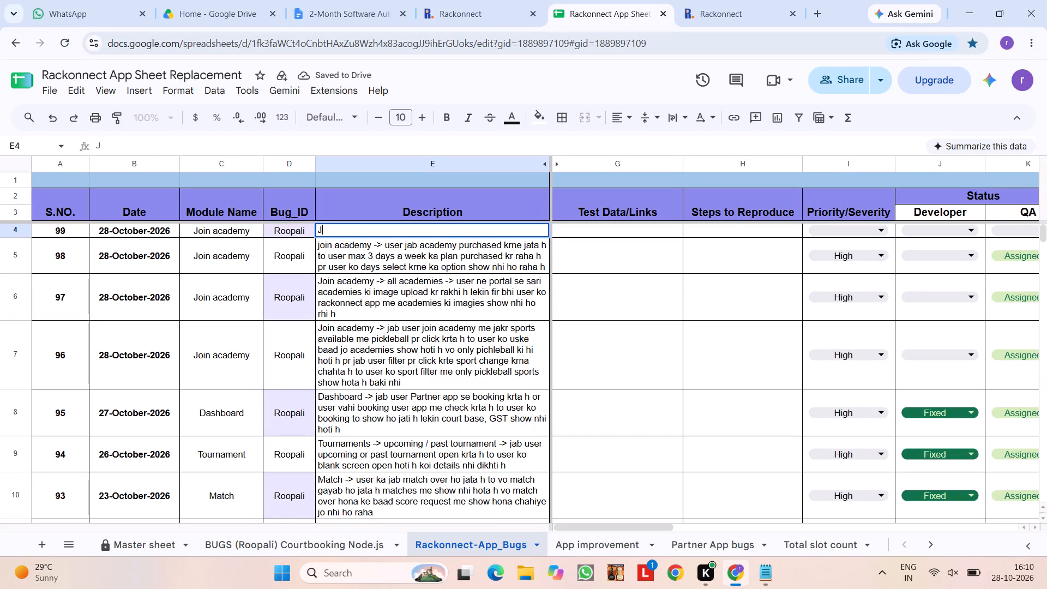
text(oin academy 0)
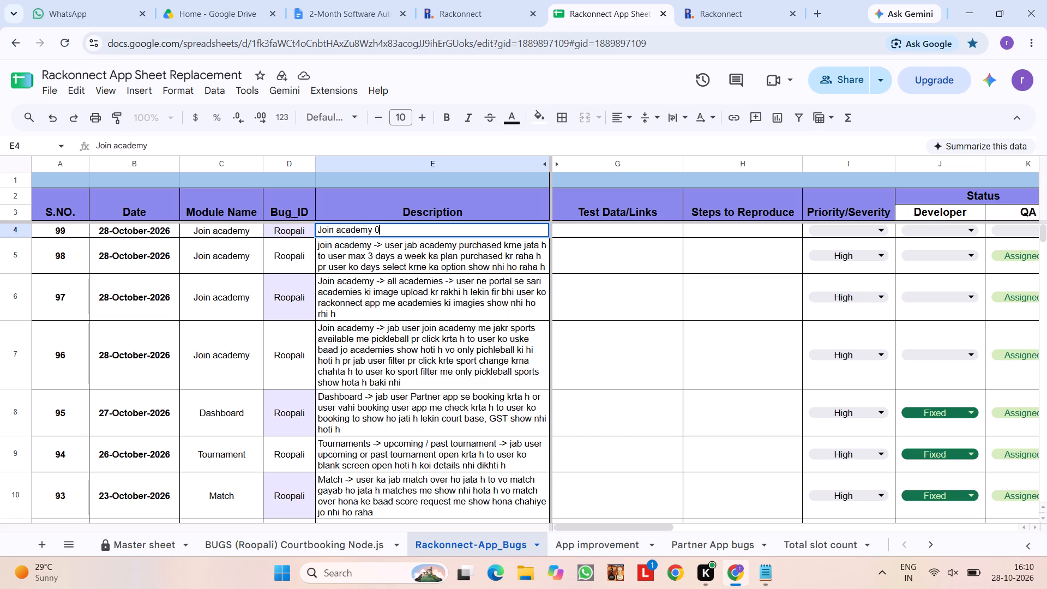
key(BackSpace)
text(->)
key(space)
text(user jab academy)
key(space)
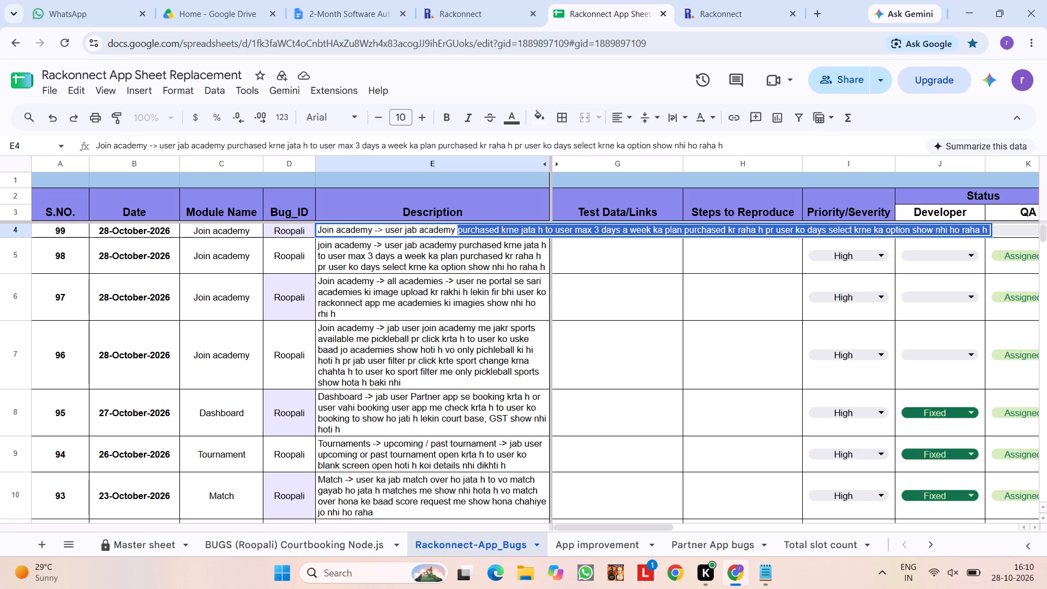
text(pura)
key(BackSpace)
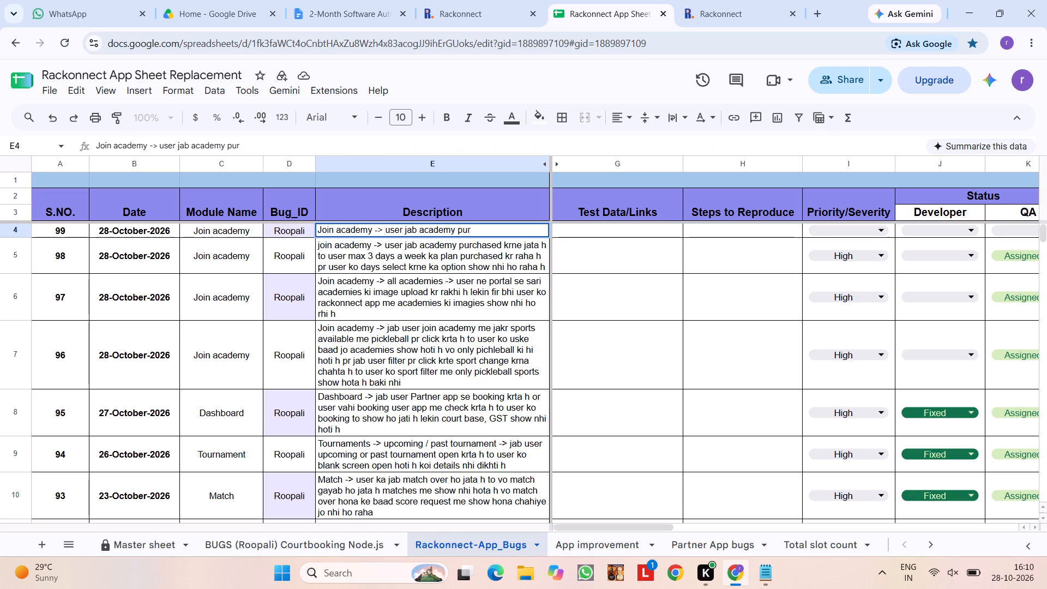
text(chased krne jata h to)
key(space)
key(BackSpace)
key(BackSpace)
key(BackSpace)
key(BackSpace)
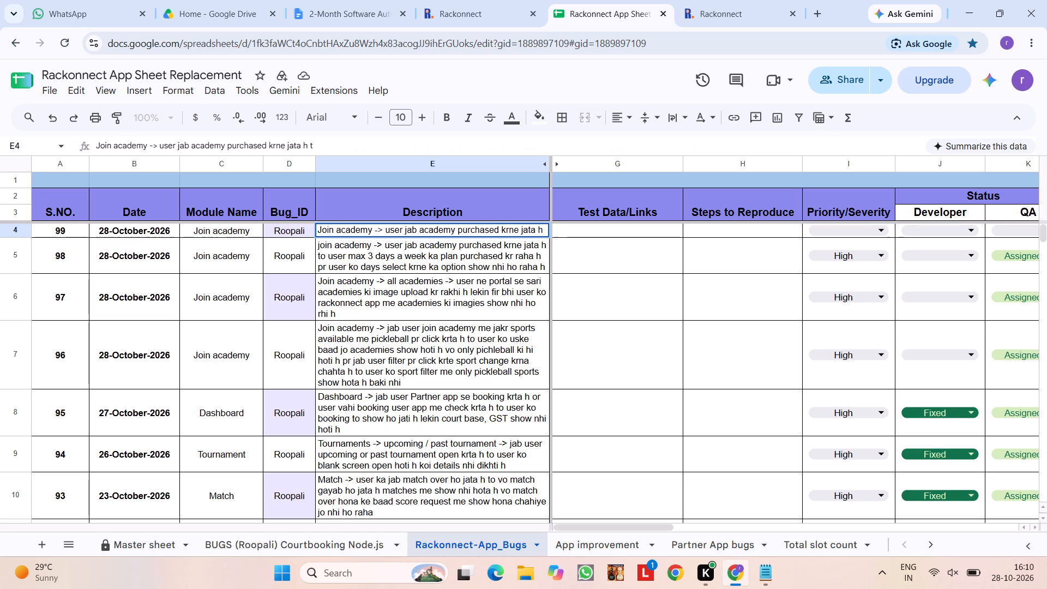
Extend bug 99's description with "or checkout ke time".
text(or puc)
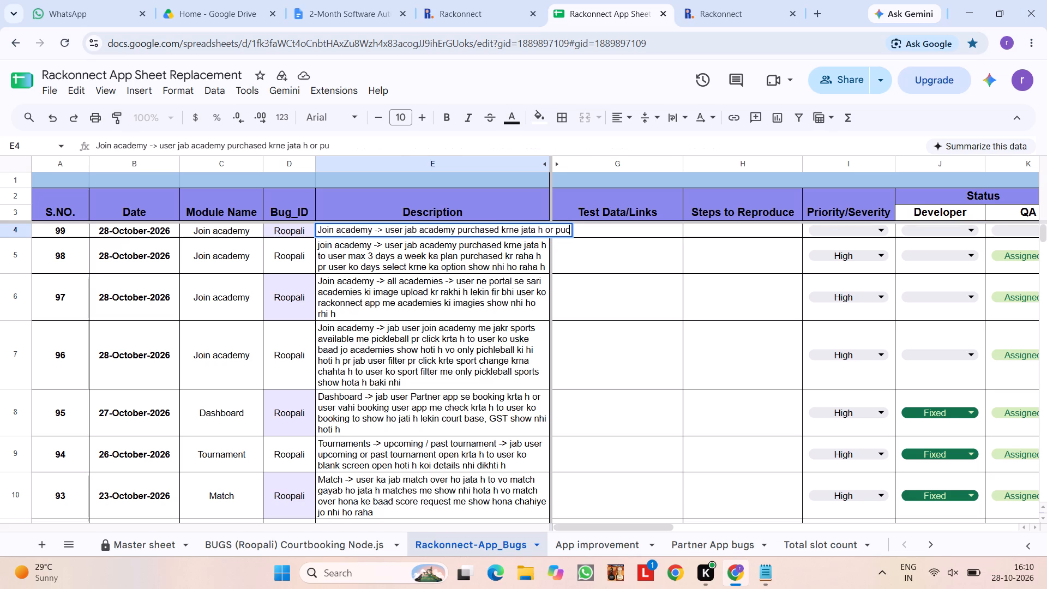
key(BackSpace)
key(BackSpace)
key(BackSpace)
text(check)
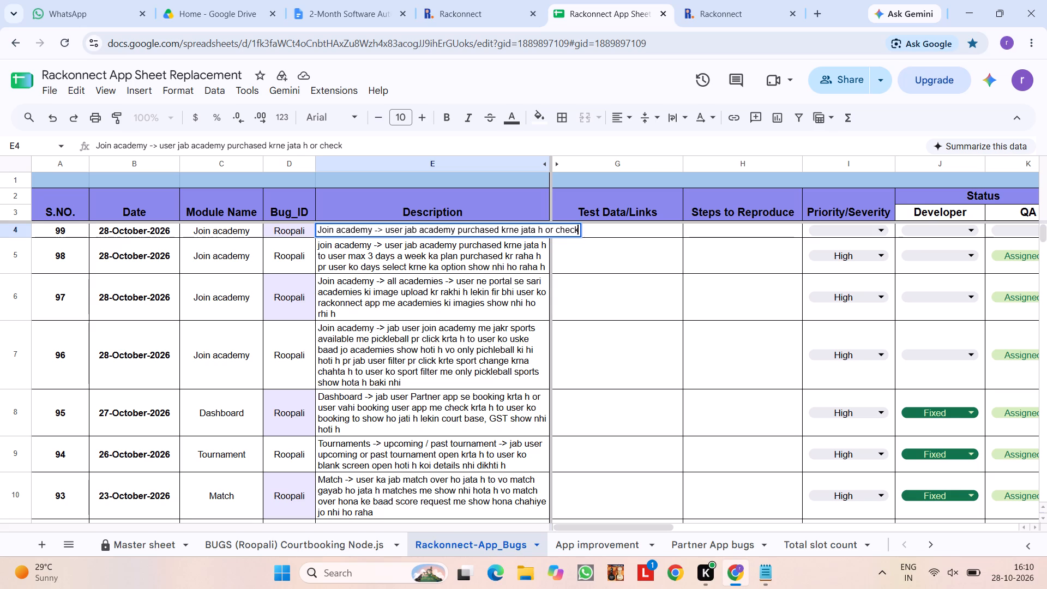
text(out ke time)
key(space)
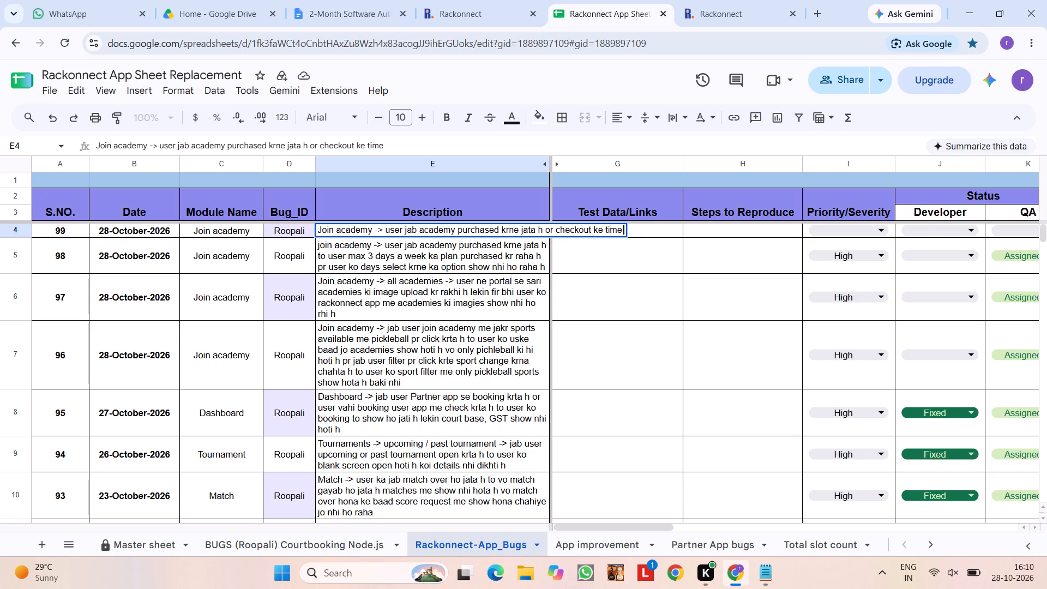
Continue bug 99's description with "apply coupon".
text(app)
key(space)
text(coup)
key(a)
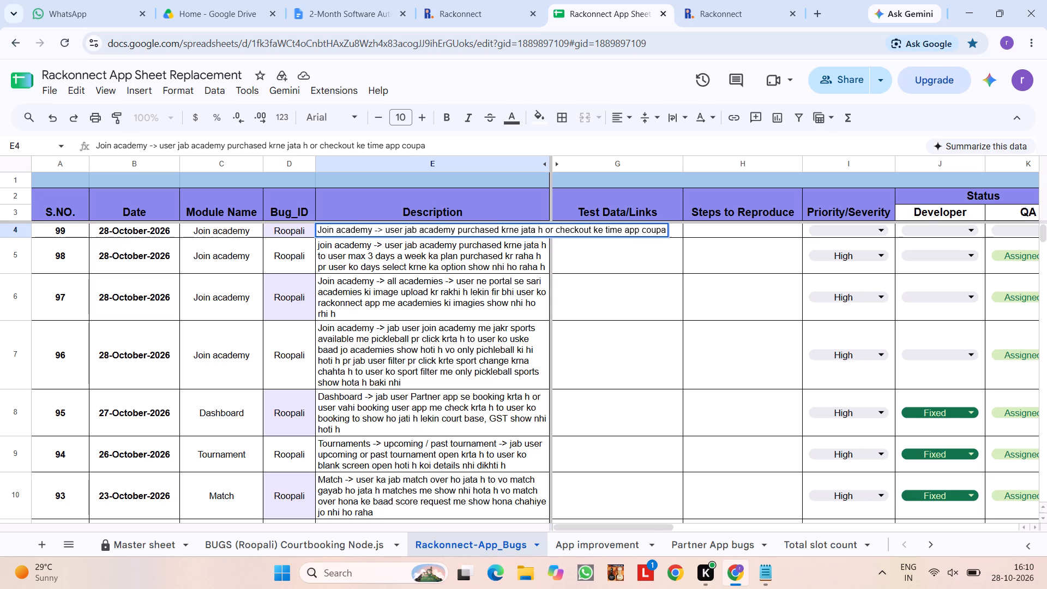
key(BackSpace)
text(on)
key(space)
text(me)
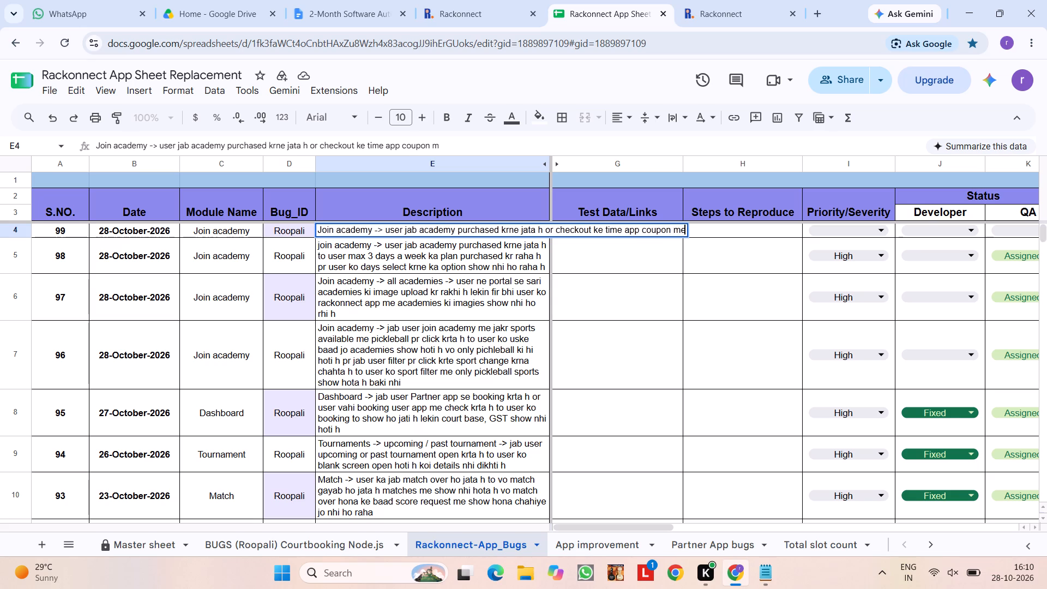
key(space)
key(BackSpace)
key(BackSpace)
key(BackSpace)
key(BackSpace)
key(BackSpace)
key(BackSpace)
key(BackSpace)
key(BackSpace)
key(BackSpace)
key(BackSpace)
key(BackSpace)
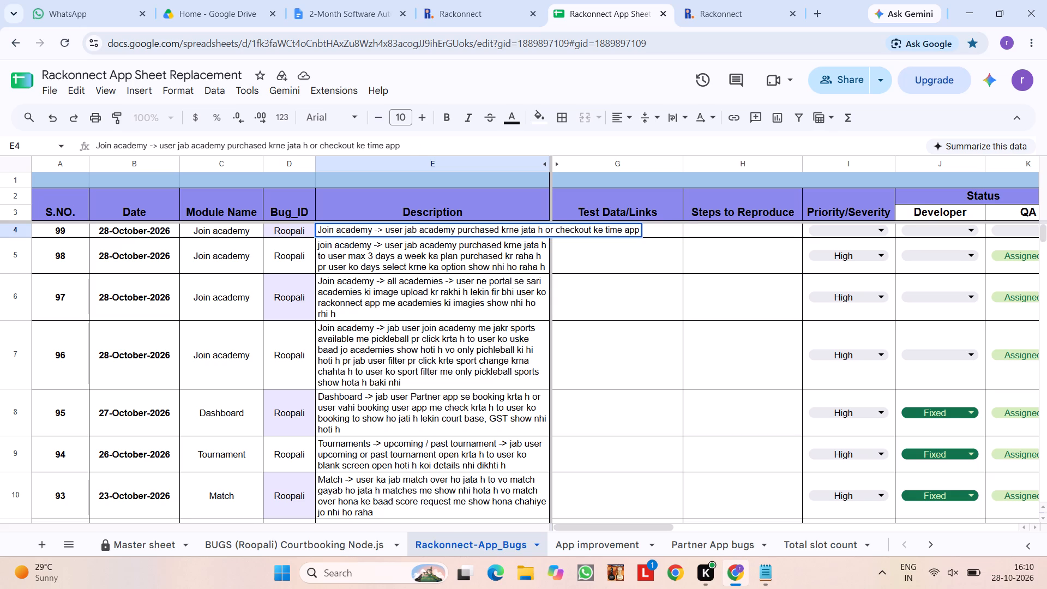
text(ly cou)
text(pon)
key(space)
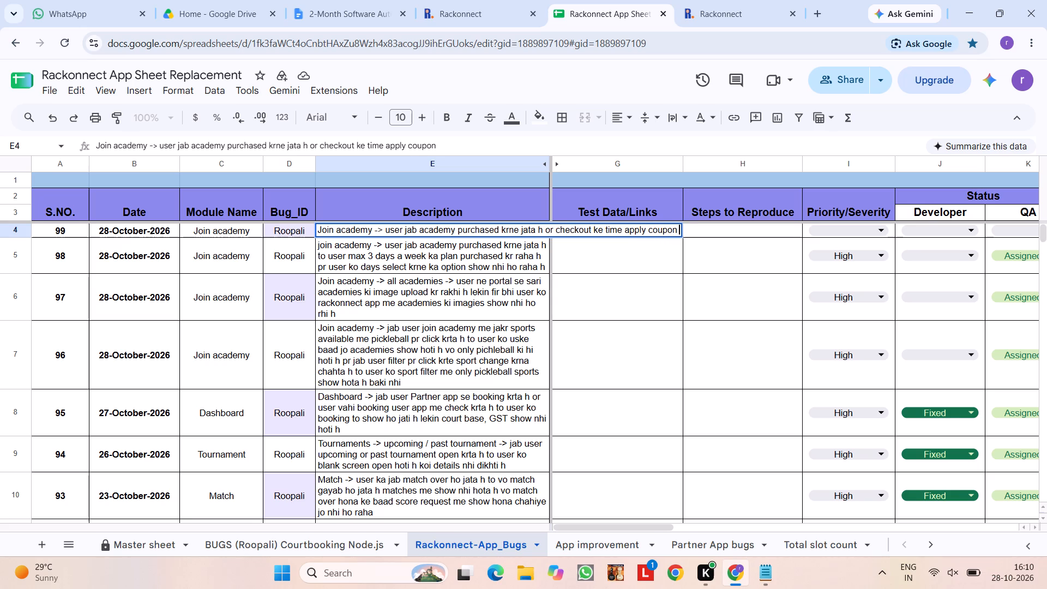
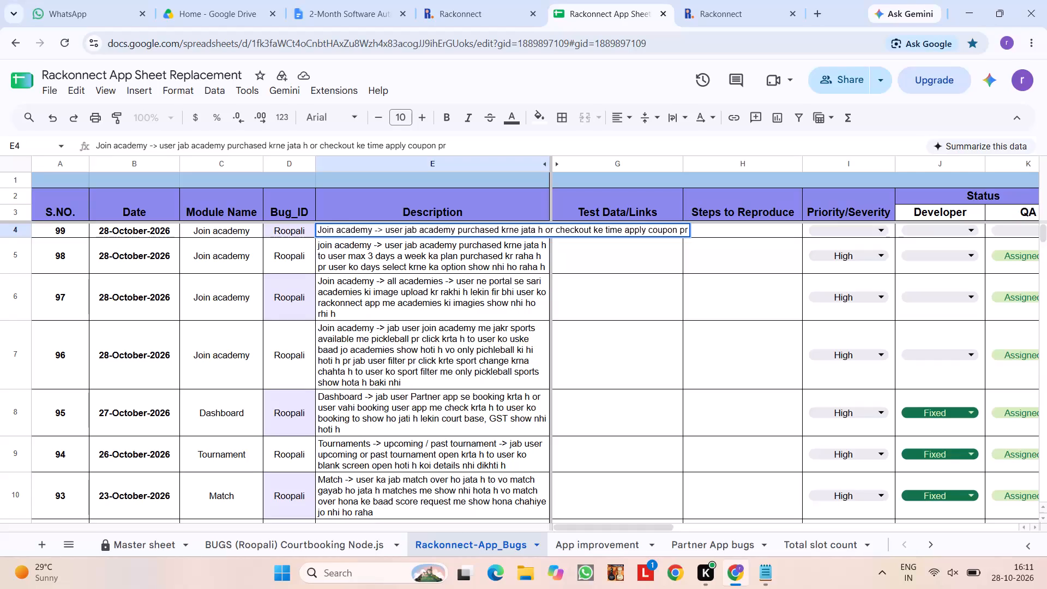
Continue bug 99's description after "apply coupon pr" with "kuch bhi likh kr".
key(BackSpace)
key(BackSpace)
key(space)
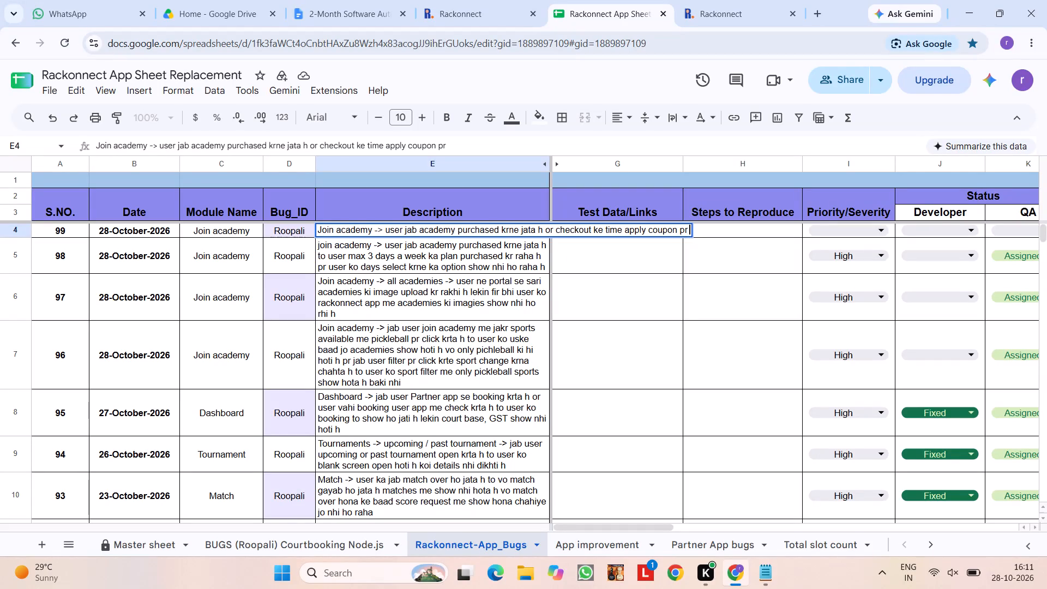
text(koi)
key(BackSpace)
key(BackSpace)
key(BackSpace)
text(kuv)
key(BackSpace)
text(ch bhi)
key(space)
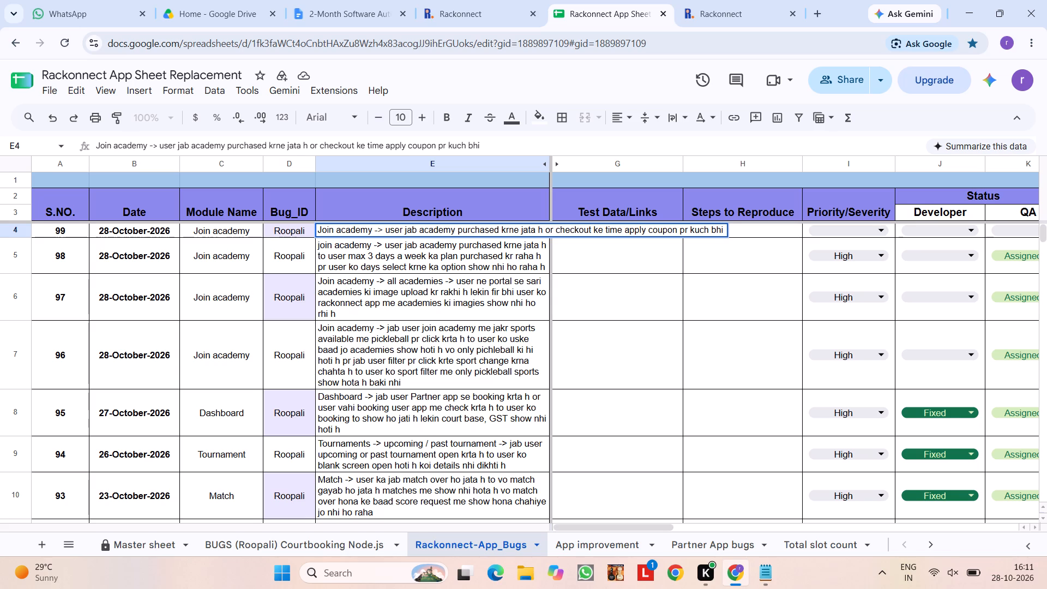
text(likh kr)
key(space)
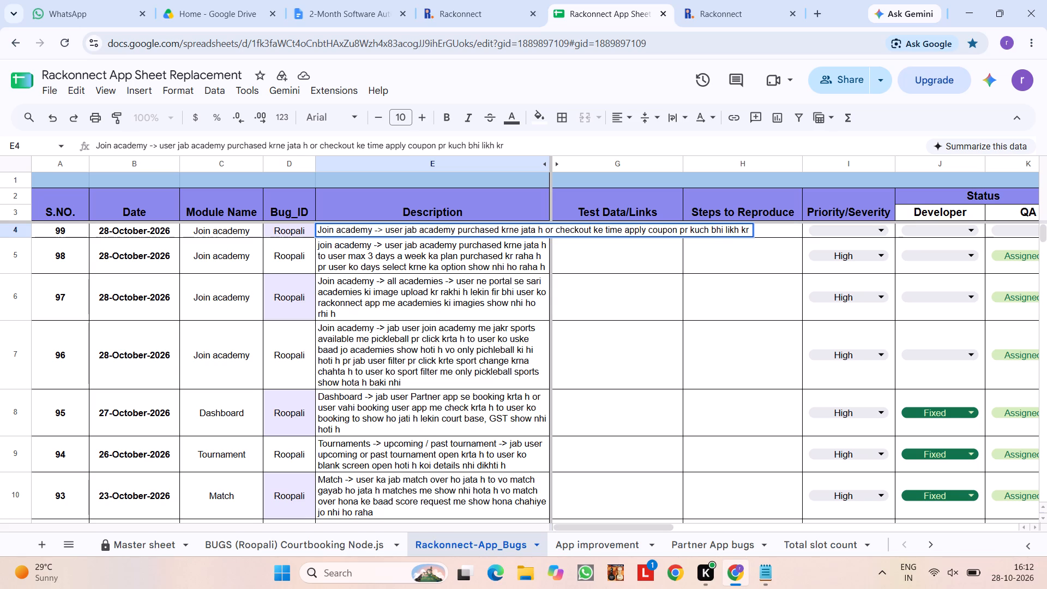
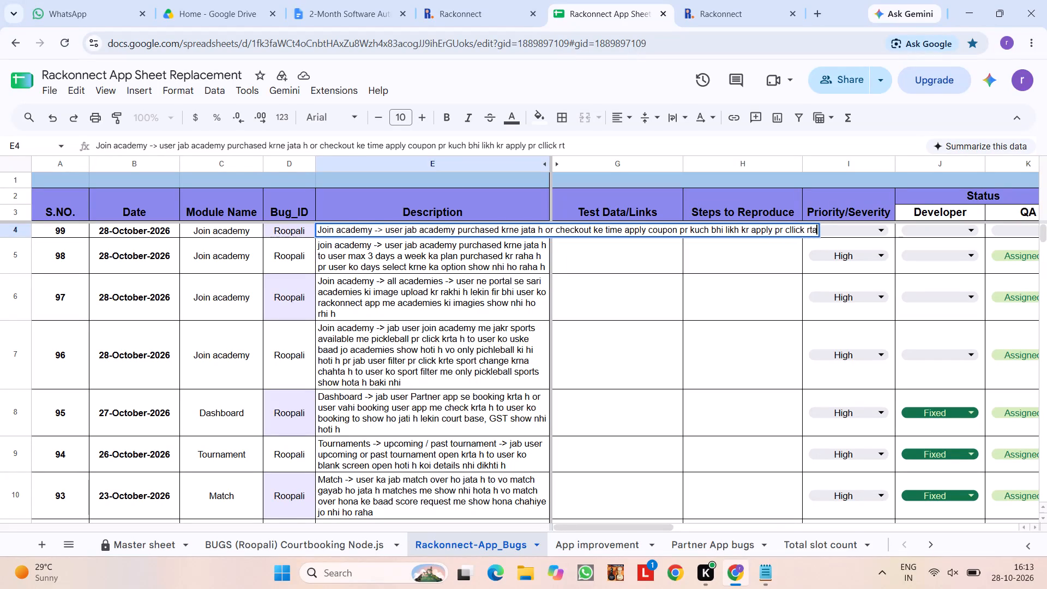
Correct the misspelled ending of bug 99's description after "apply pr" and continue it with "click krta h to user ko".
key(BackSpace)
key(BackSpace)
key(BackSpace)
key(BackSpace)
key(BackSpace)
key(BackSpace)
key(BackSpace)
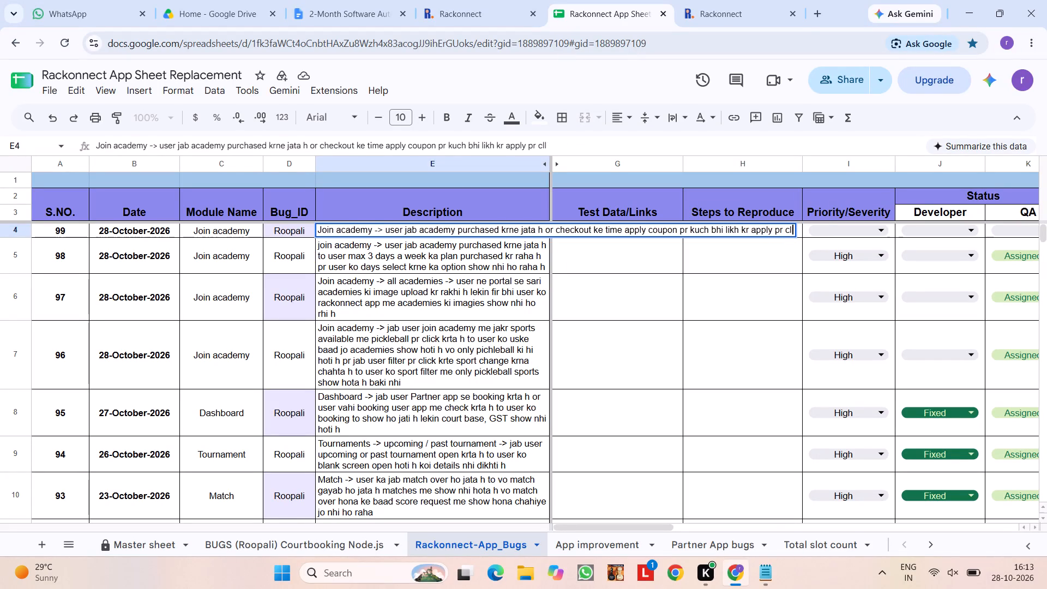
key(BackSpace)
text(ick krtas h)
key(BackSpace)
key(BackSpace)
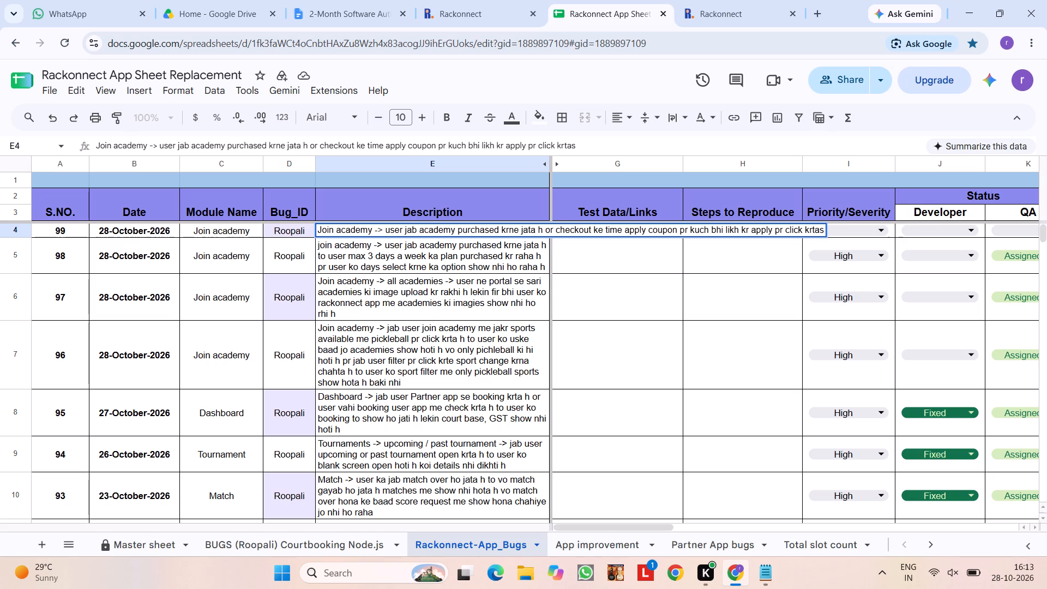
key(BackSpace)
key(space)
text(h to user ko)
key(space)
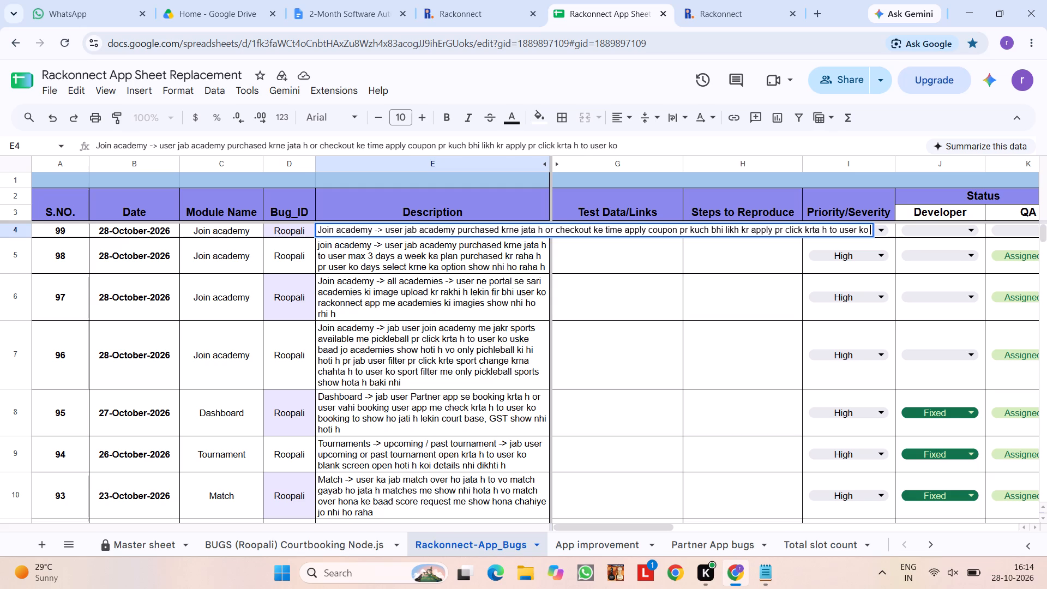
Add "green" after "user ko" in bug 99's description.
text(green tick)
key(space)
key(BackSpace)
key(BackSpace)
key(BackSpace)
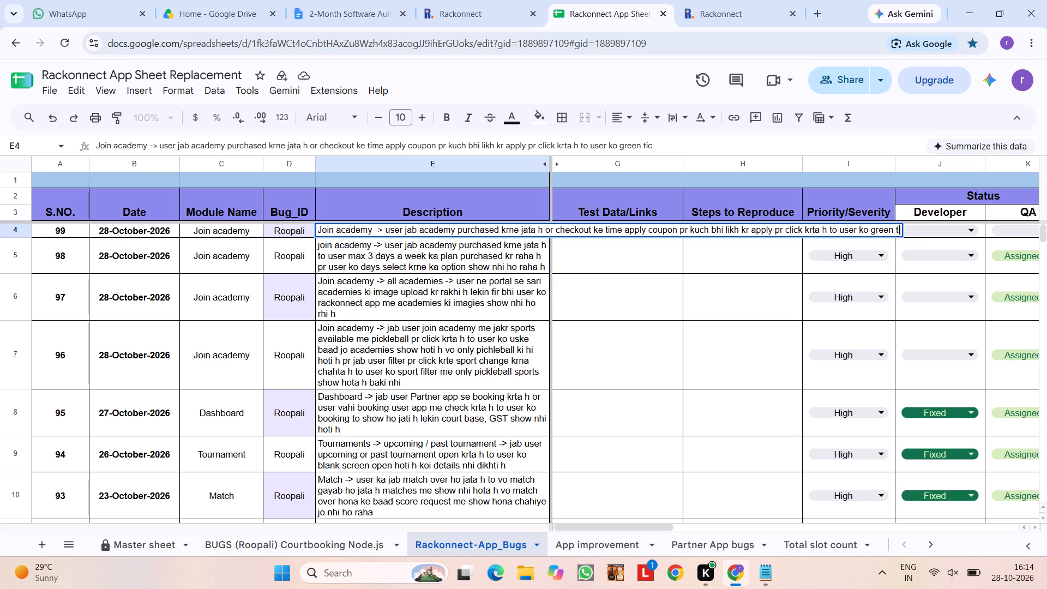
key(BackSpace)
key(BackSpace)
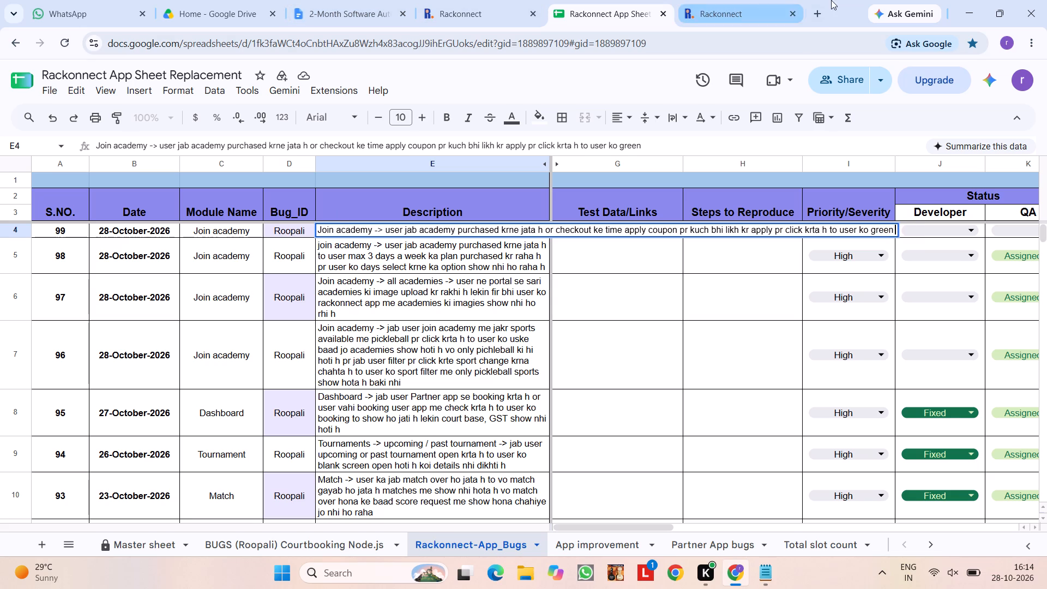
Look up the spelling of "green tick" in a new browser tab's search suggestions, copy the phrase, and close that tab.
click(815, 20)
click(804, 38)
text(green)
key(space)
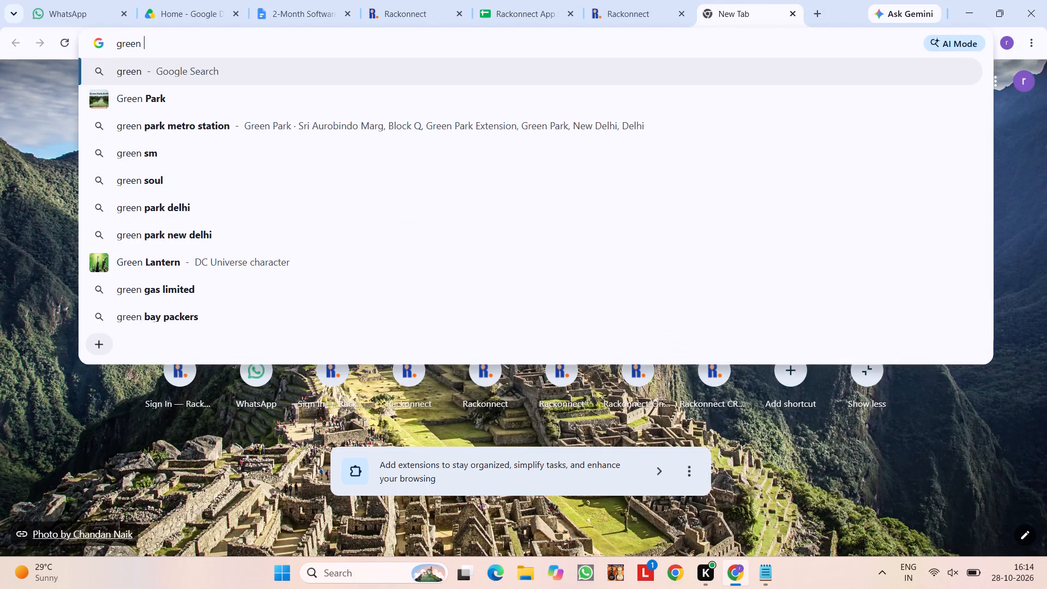
text(ticj)
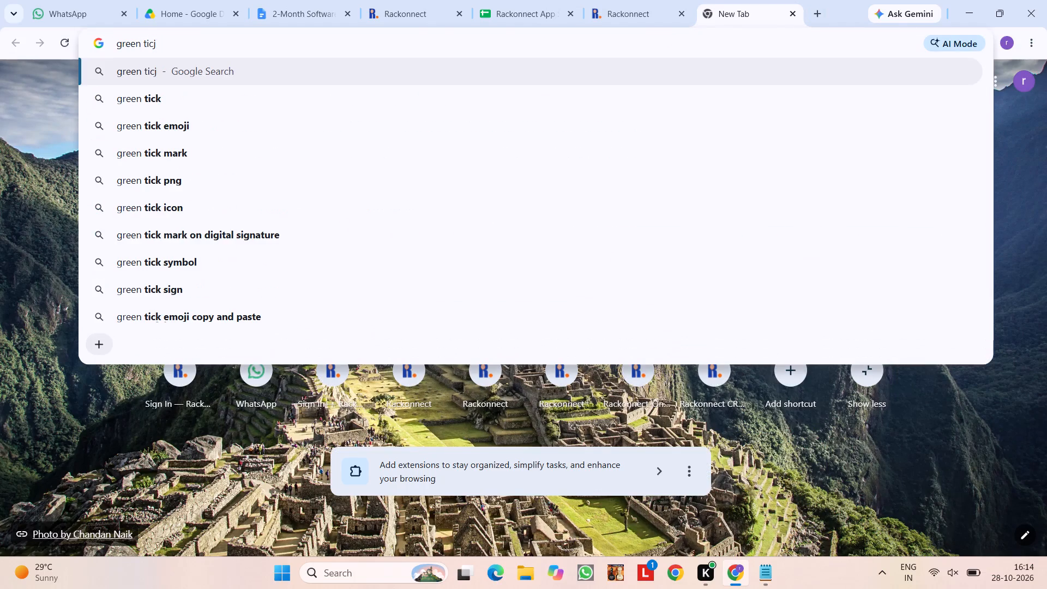
key(Down)
key(ctrl+a)
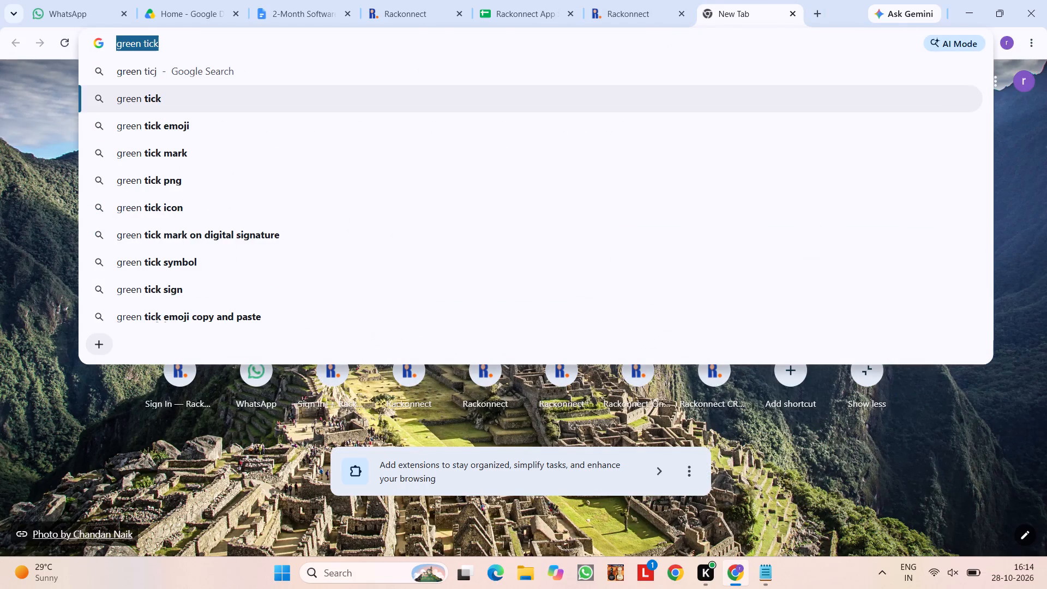
key(ctrl+c)
key(ctrl+c)
click(791, 11)
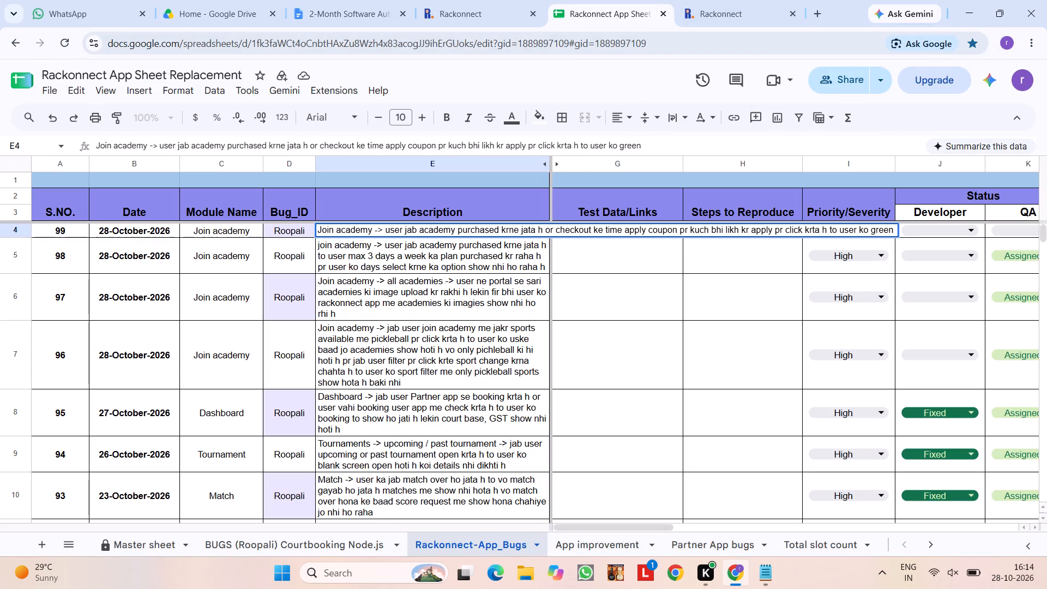
Replace "green" at the end of bug 99's description with the copied phrase "green tick".
drag(872, 229, 901, 229)
drag(901, 229, 901, 229)
key(ctrl+v)
key(space)
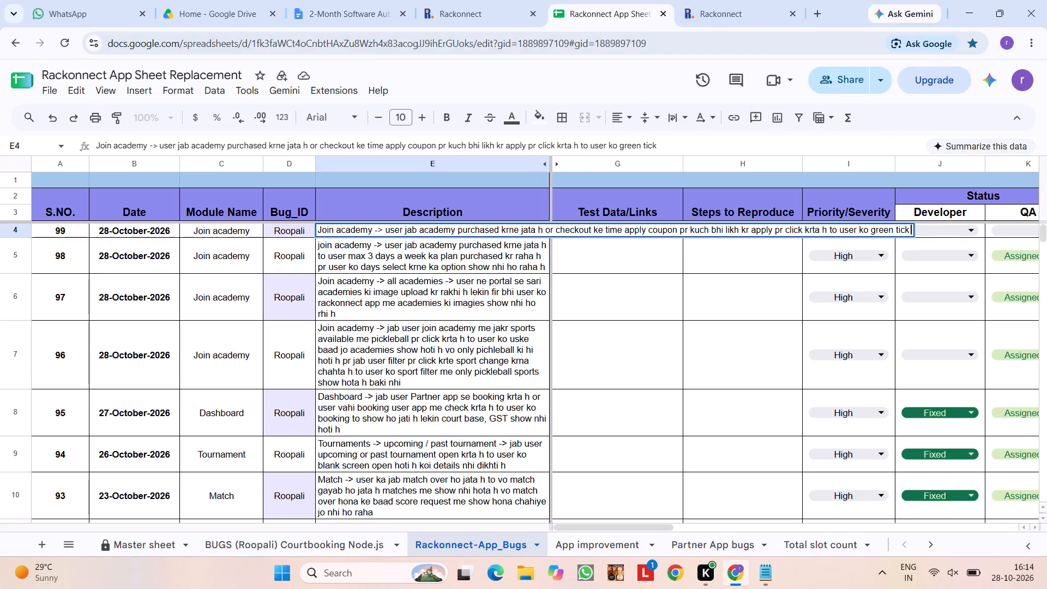
Continue bug 99's description after "green tick" with "to show ho jata h".
text(to show ho raha)
key(BackSpace)
key(BackSpace)
key(BackSpace)
key(BackSpace)
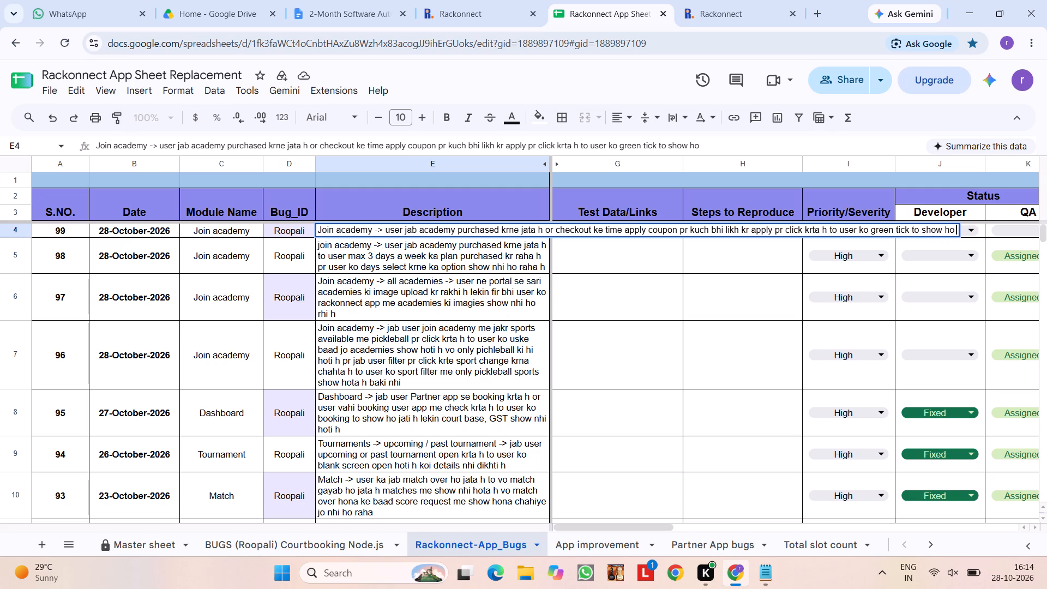
text(jata h)
key(space)
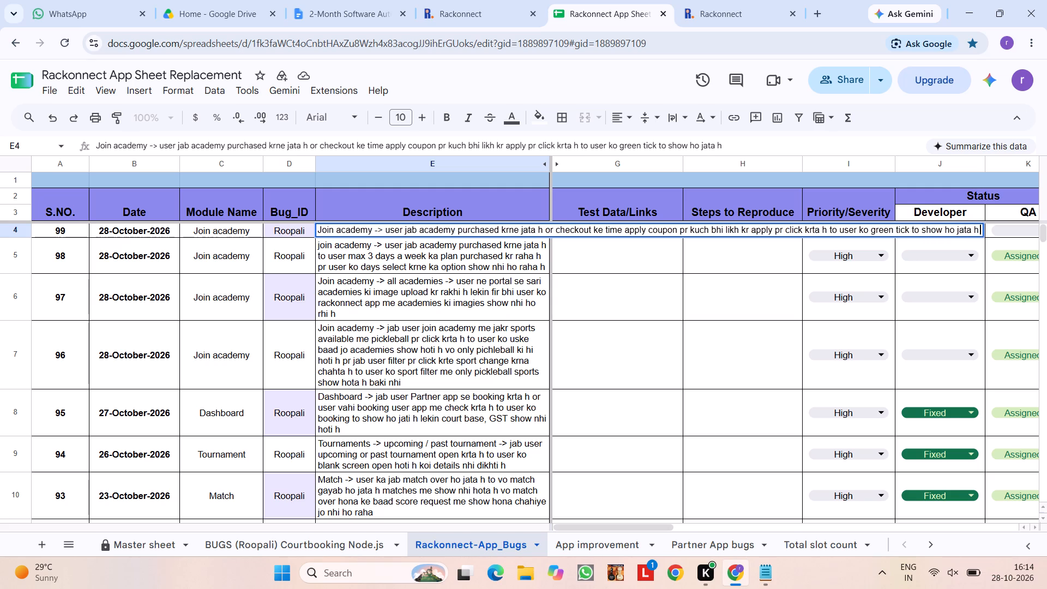
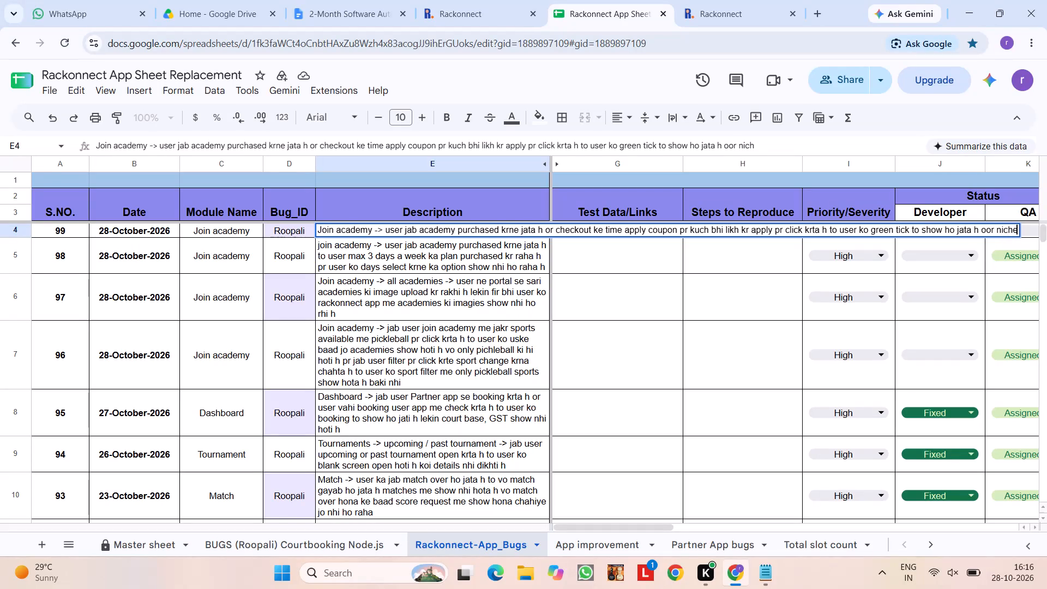
Replace the wording after "show ho jata h" in bug 99's description with "or".
key(BackSpace)
key(BackSpace)
key(BackSpace)
key(BackSpace)
key(BackSpace)
key(BackSpace)
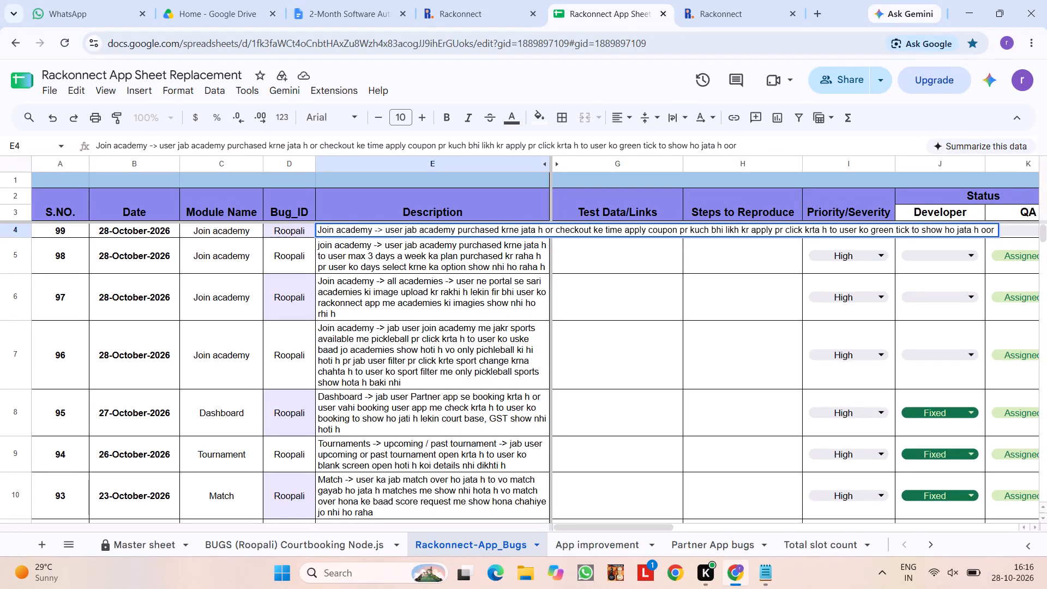
key(BackSpace)
key(BackSpace)
key(BackSpace)
key(BackSpace)
key(y)
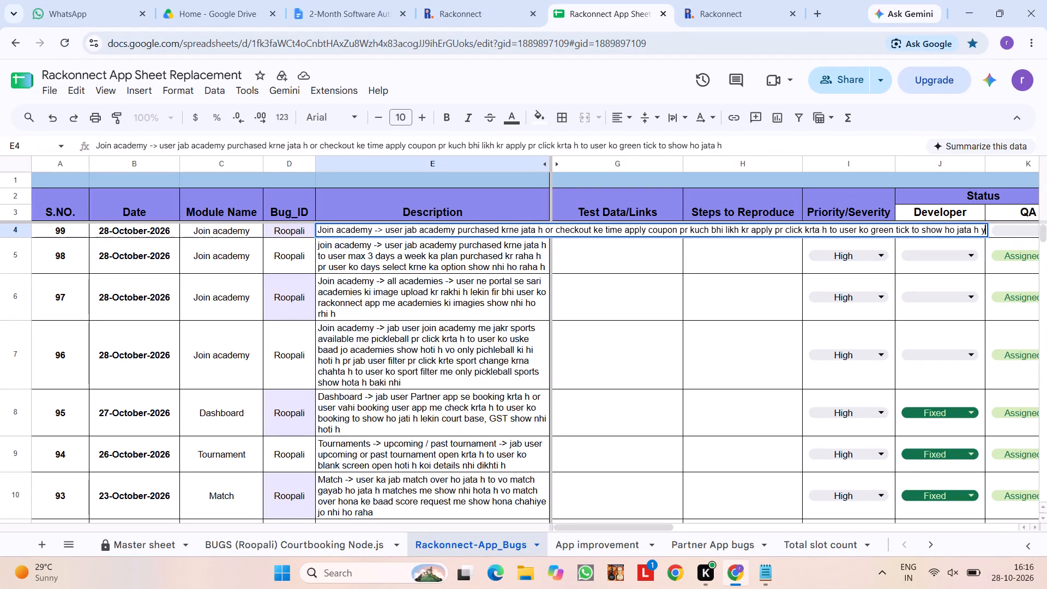
key(BackSpace)
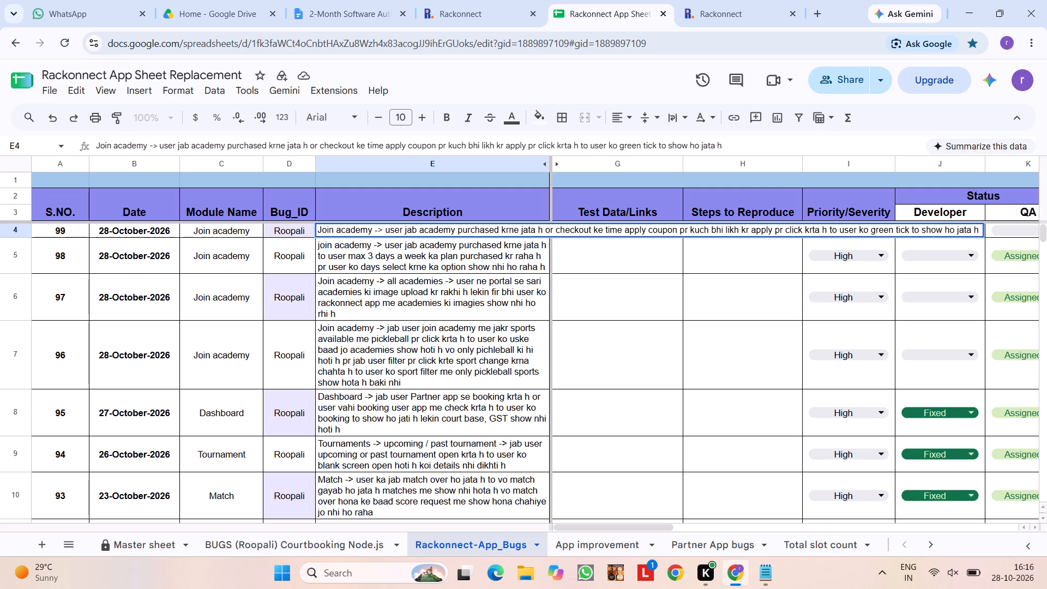
text(or)
key(space)
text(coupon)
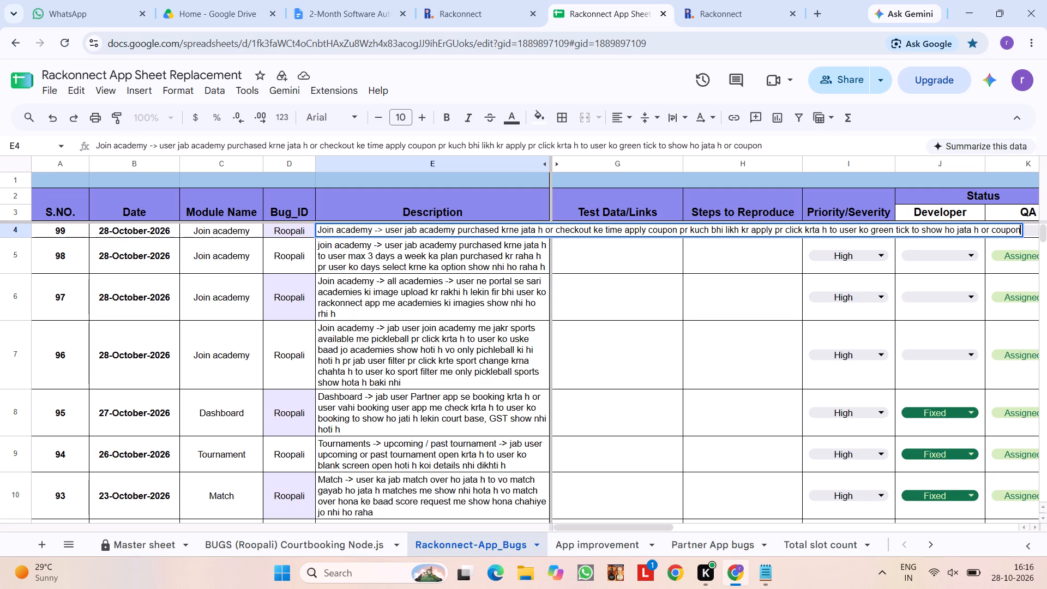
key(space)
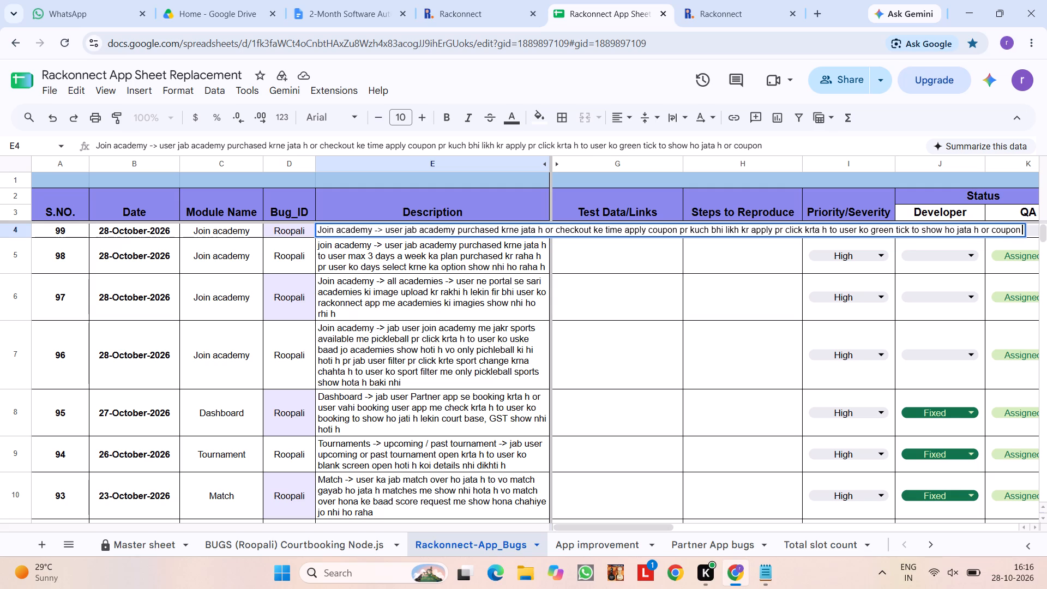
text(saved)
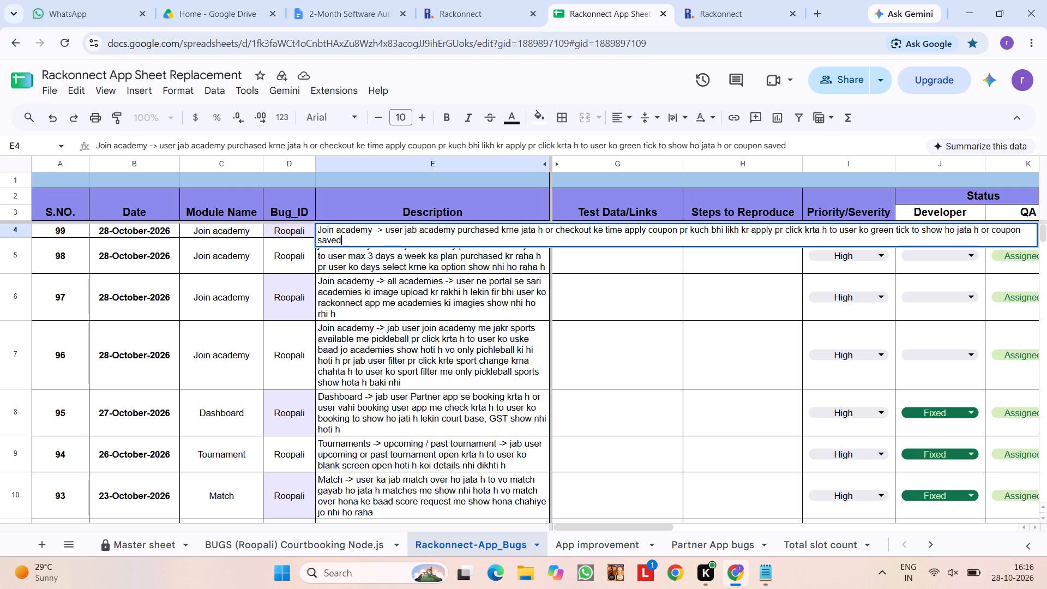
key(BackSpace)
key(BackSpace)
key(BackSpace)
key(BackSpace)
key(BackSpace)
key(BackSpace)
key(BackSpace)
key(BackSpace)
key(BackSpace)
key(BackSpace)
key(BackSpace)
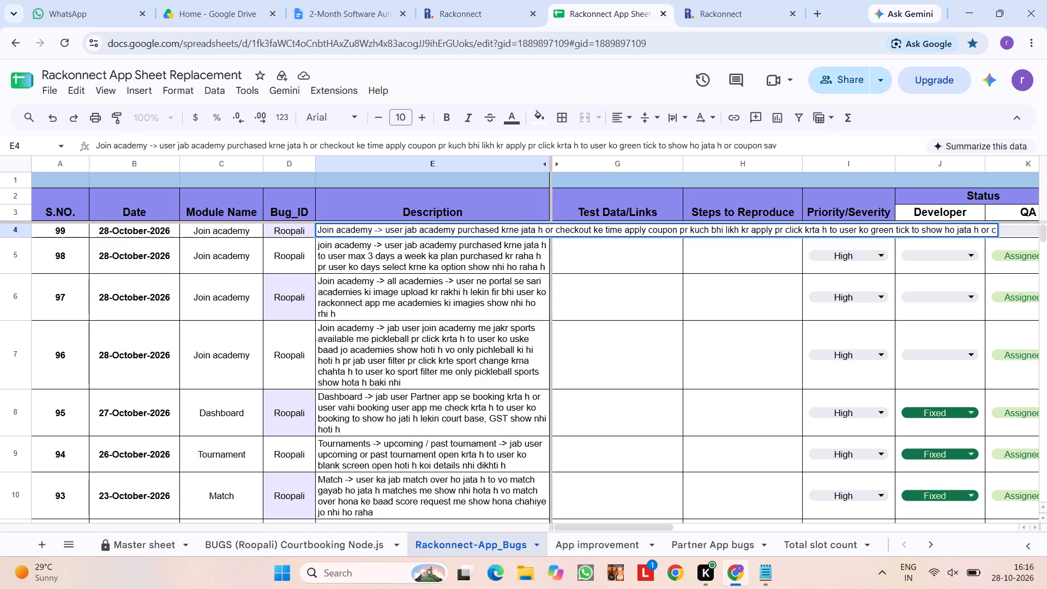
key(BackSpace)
Continue bug 99's description with an opening quotation mark and the message start "Coupon saved.".
key(Right)
key(shift+quotedbl)
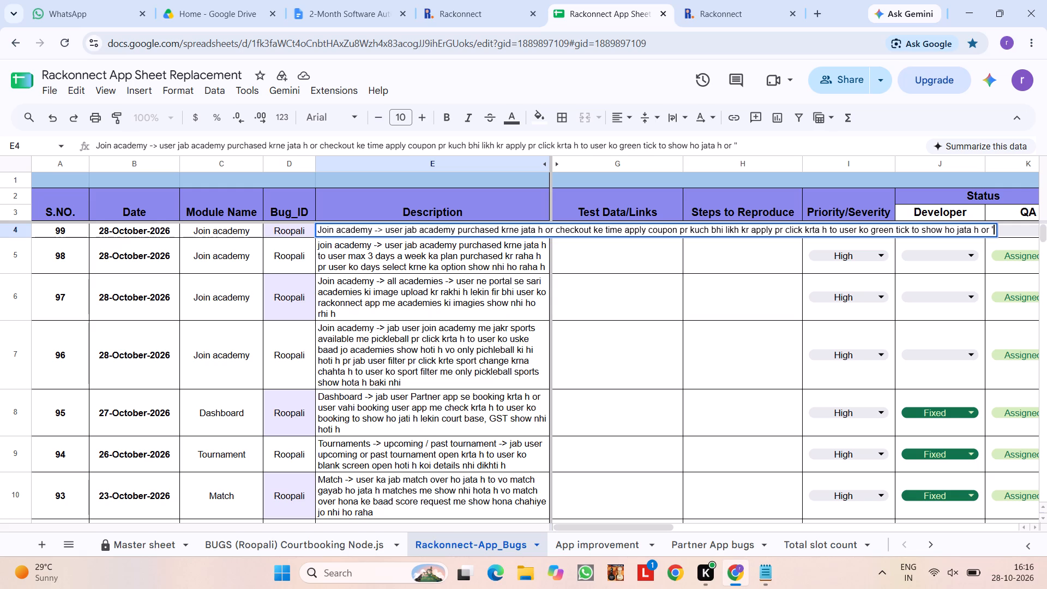
key(BackSpace)
key(shift+quotedbl)
text(Coupon)
key(space)
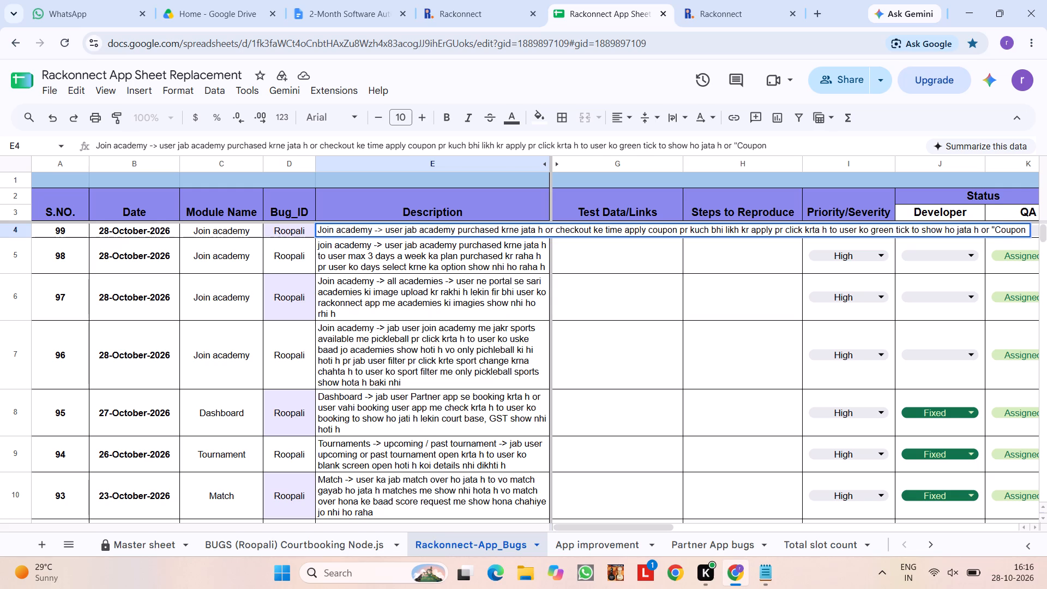
text(saved)
key(space)
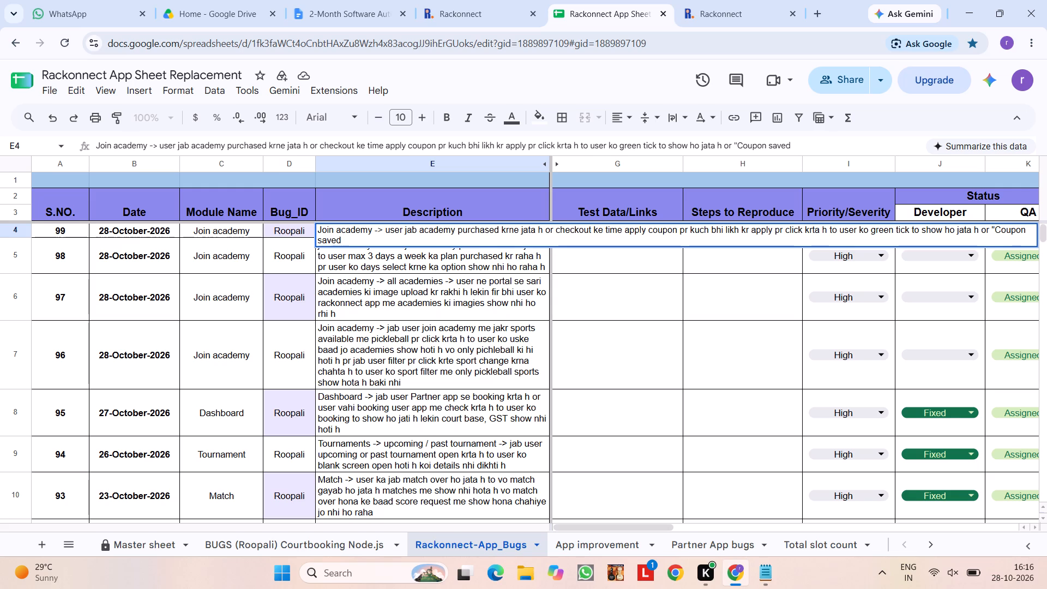
key(BackSpace)
text(.)
key(space)
Complete the quoted message in bug 99's description with "Any discount will be applied once verified." and a closing quotation mark.
text(Any discount)
key(space)
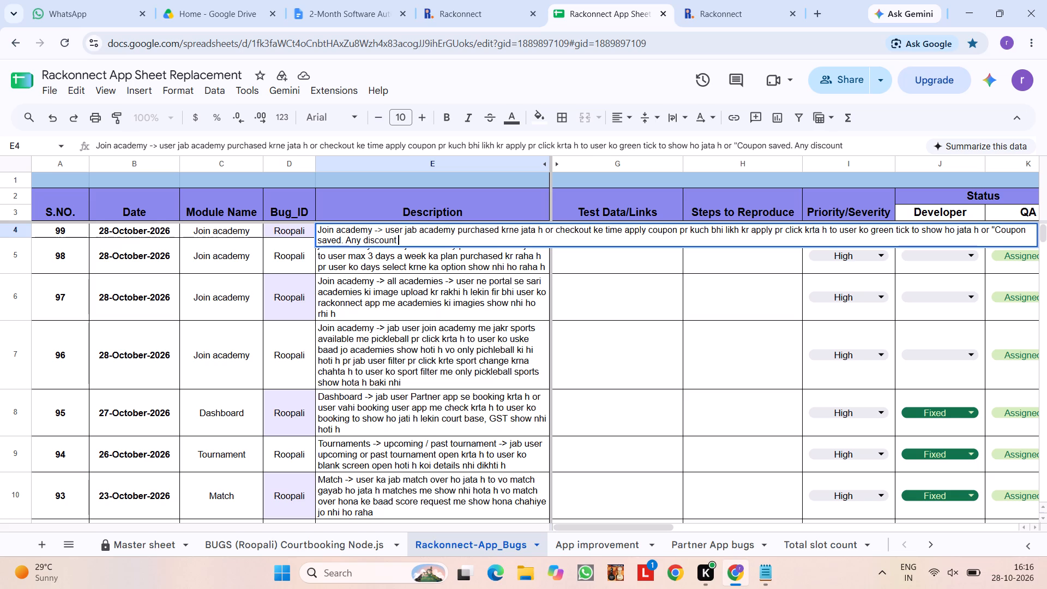
text(will ne)
key(space)
key(BackSpace)
key(BackSpace)
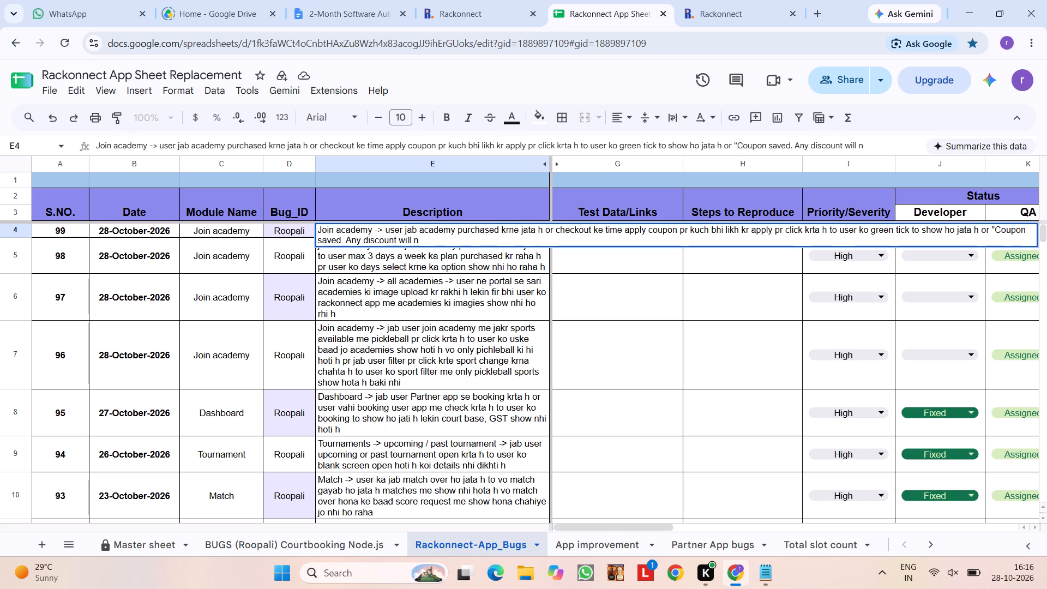
key(BackSpace)
text(be)
key(space)
text(appli)
key(BackSpace)
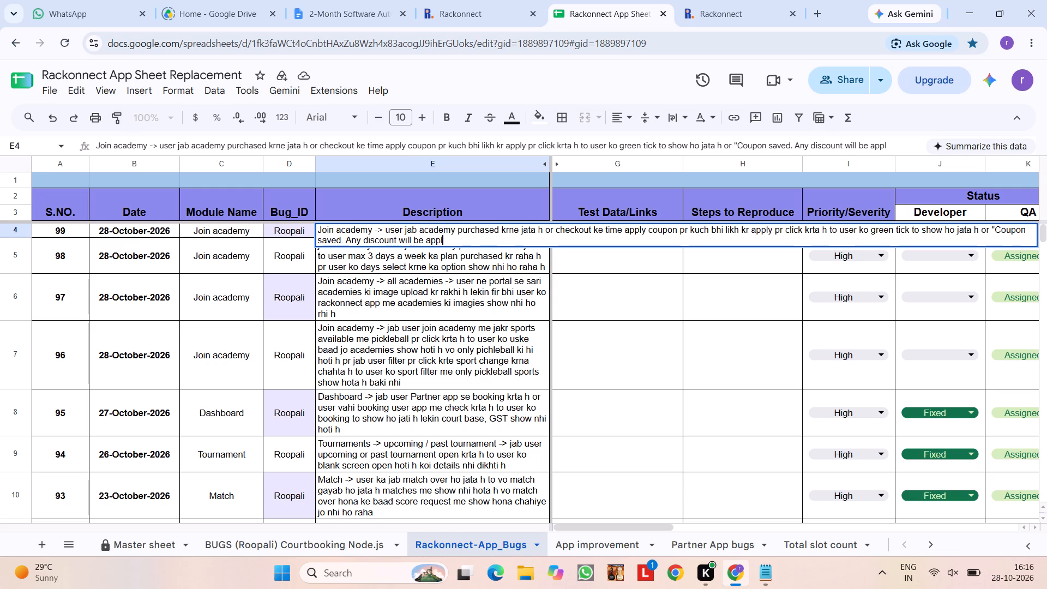
text(ied)
key(space)
text(once)
key(space)
text(verified)
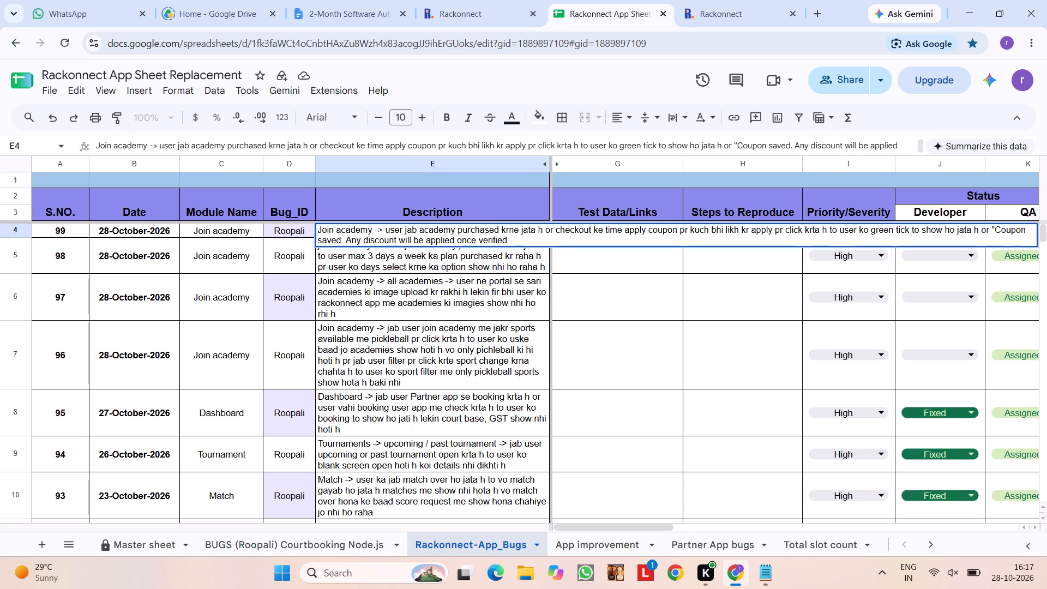
key(period)
key(shift+quotedbl)
key(space)
Finish bug 99's description with "likha show hota h" after the quoted message and commit the cell.
text(likha)
key(space)
text(show hota h)
key(space)
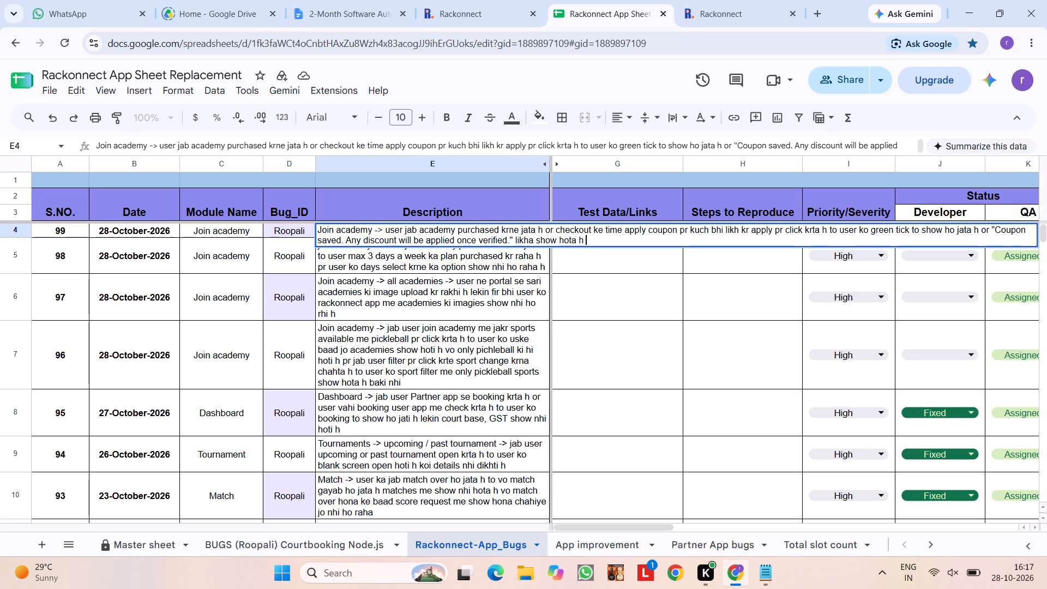
key(Return)
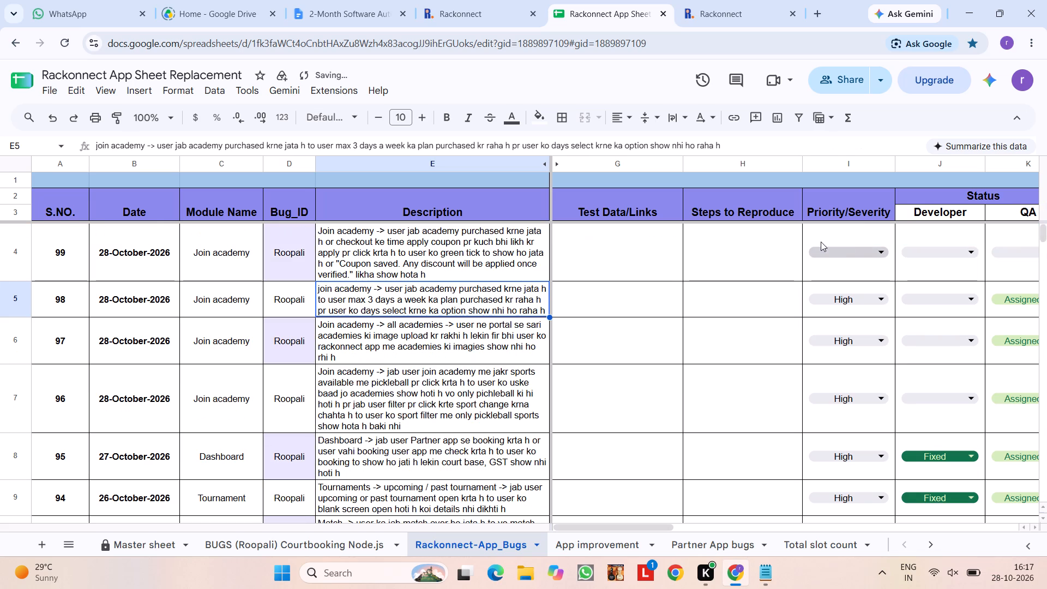
Set bug 99's priority to High and its QA status to Assigned.
click(823, 248)
click(844, 309)
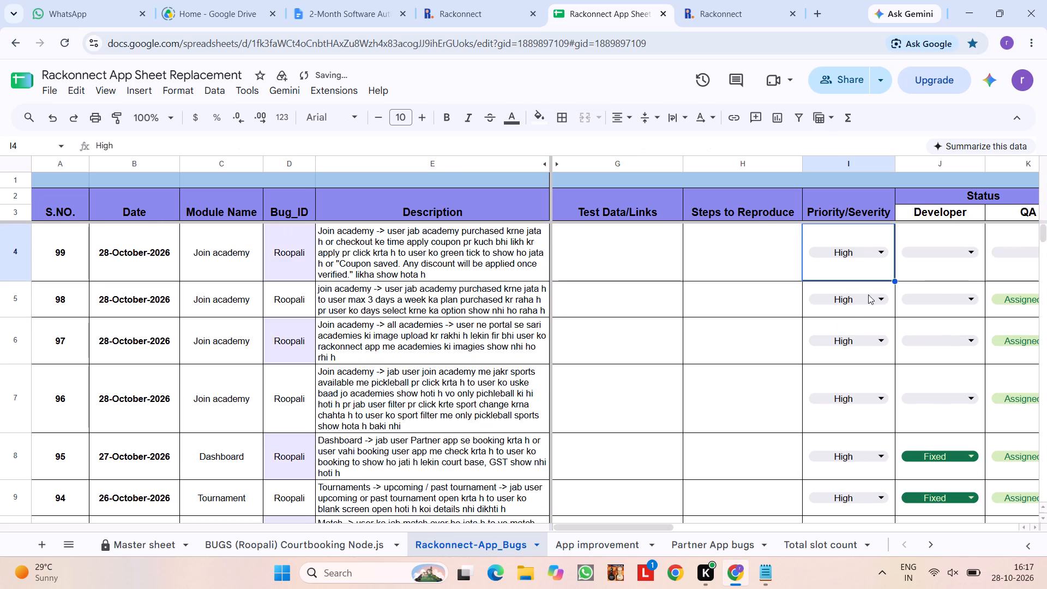
click(1021, 255)
click(997, 306)
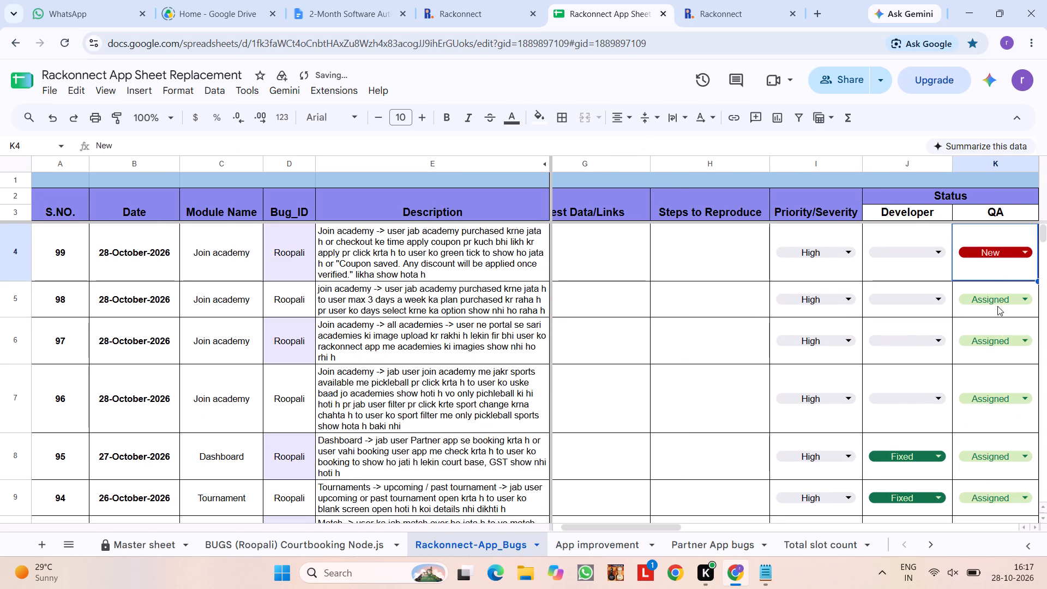
click(1001, 252)
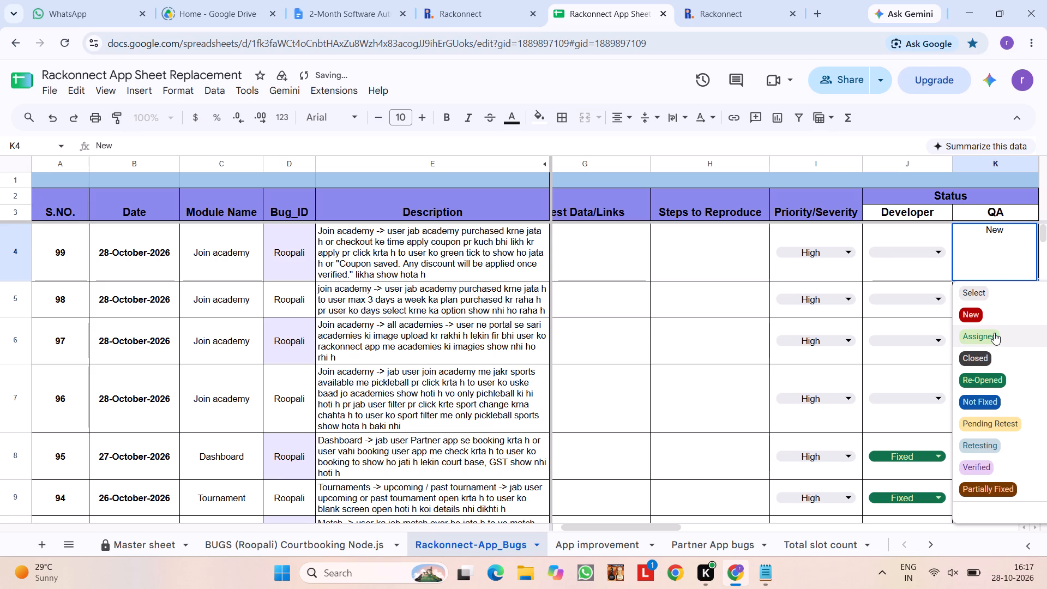
click(994, 335)
Set bug 99's Dev/Live value to Dev.
scroll(994, 335, left, 4)
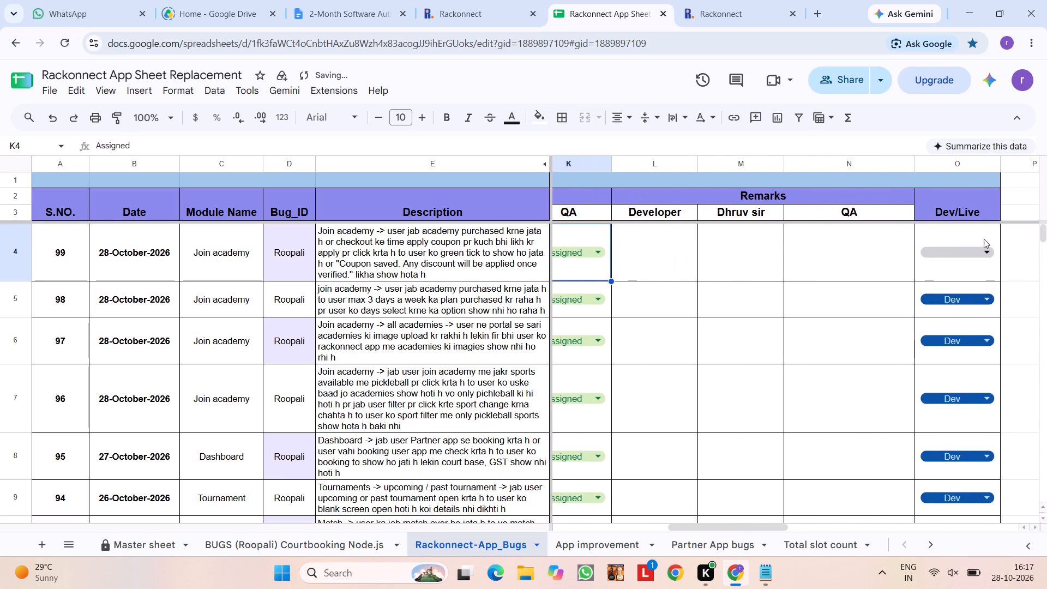
click(963, 253)
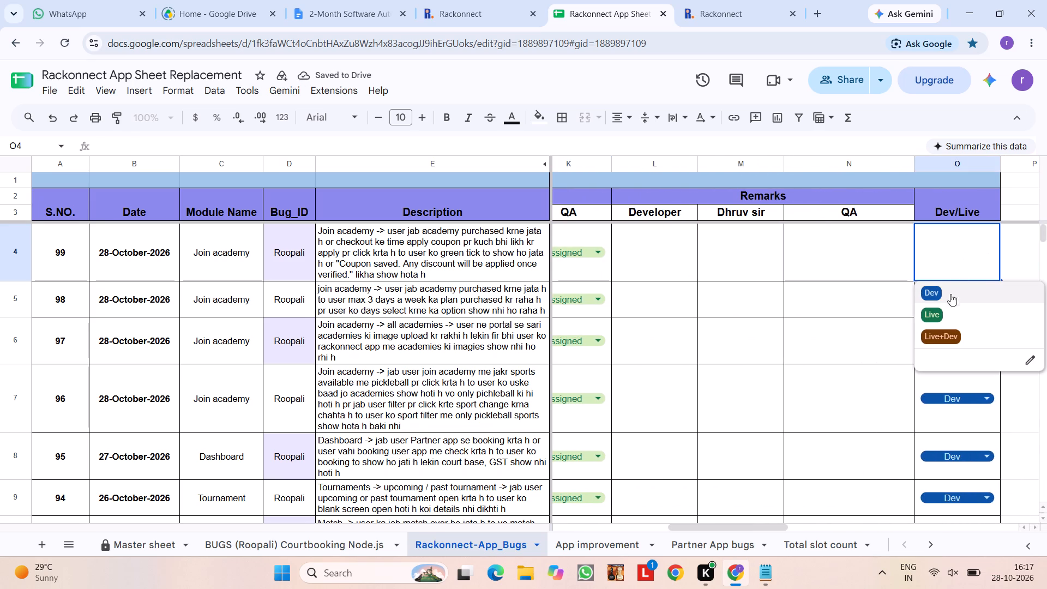
click(947, 290)
Insert three blank rows above the bug 99 row.
scroll(947, 290, right, 9)
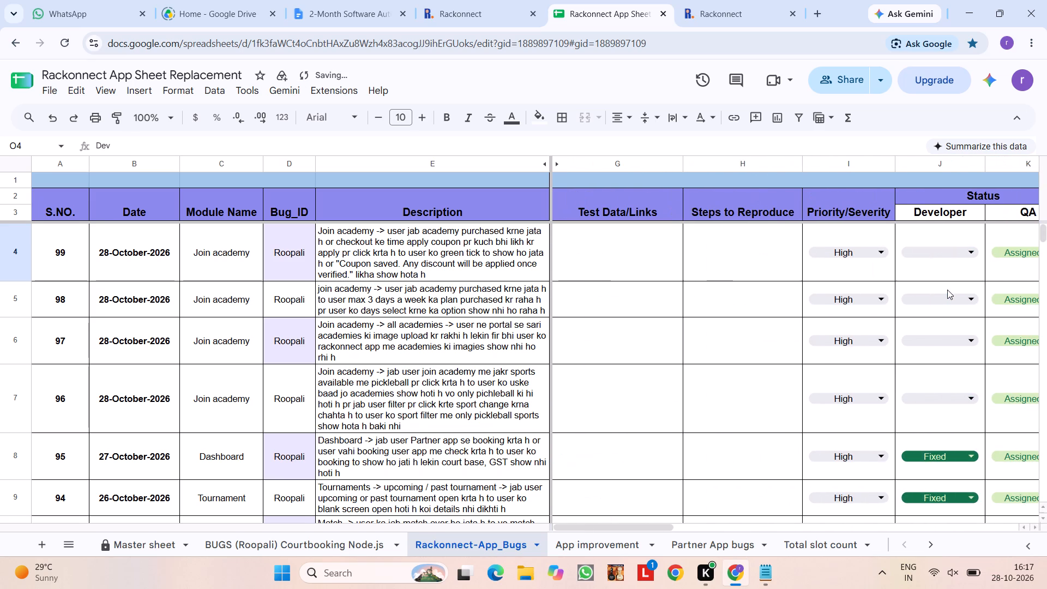
scroll(947, 290, right, 4)
drag(18, 255, 11, 299)
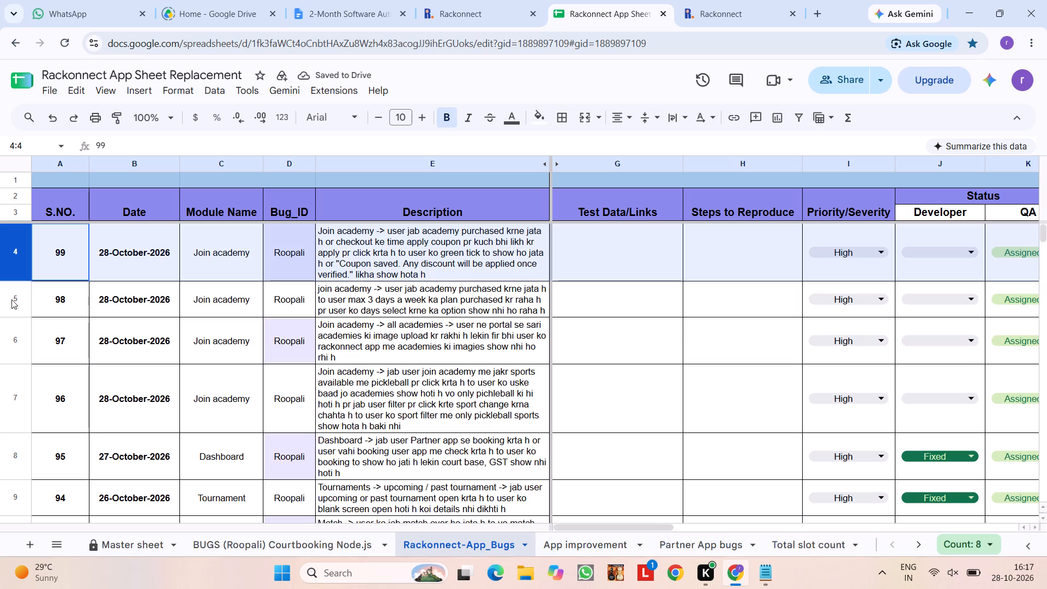
drag(11, 299, 7, 332)
right_click(7, 332)
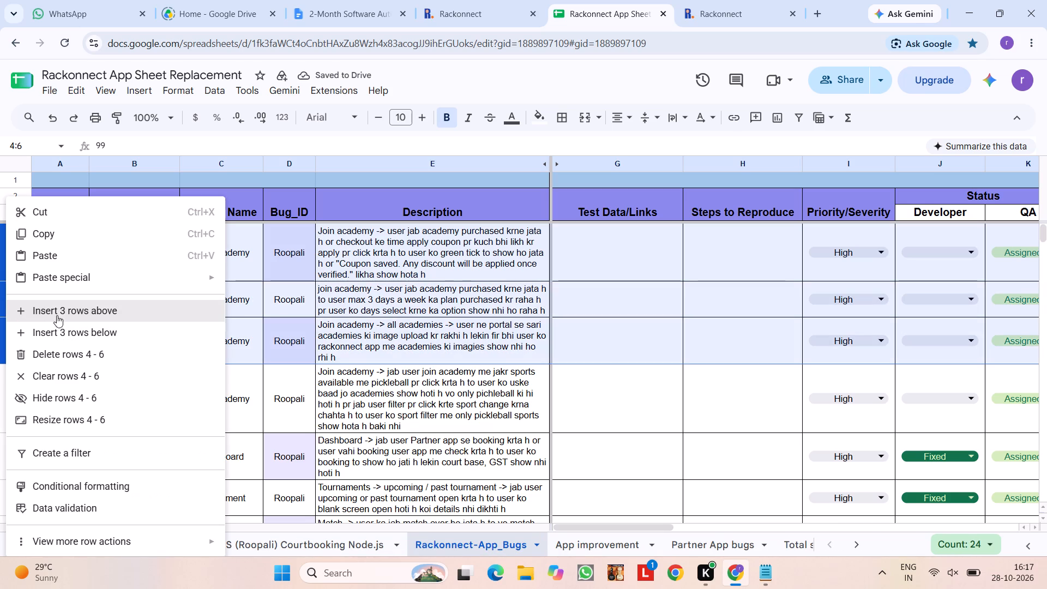
click(57, 311)
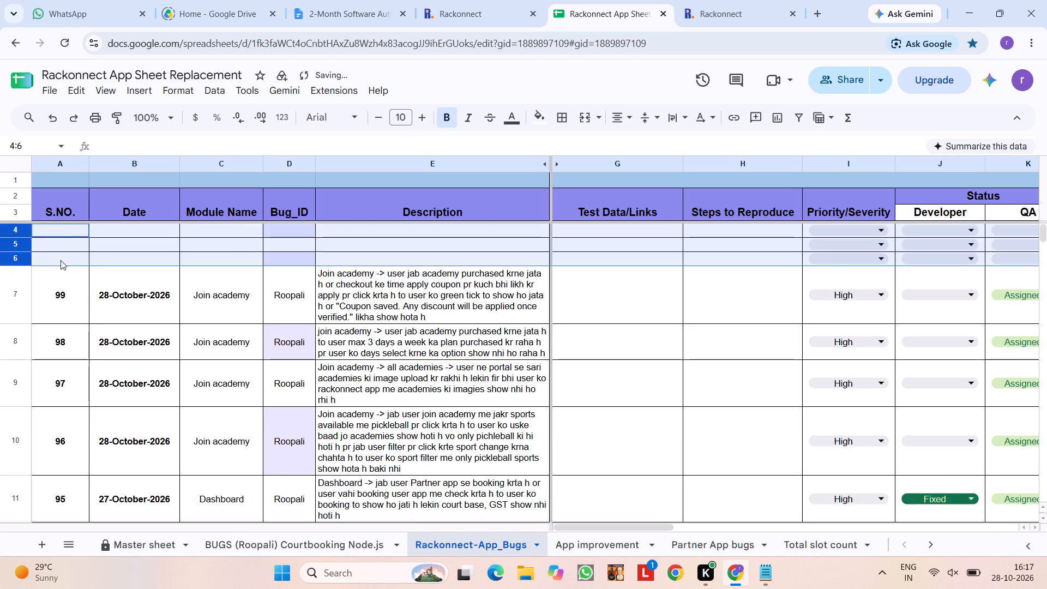
Number the three new rows 100, 101 and 102 in the S.NO. column, from the lowest row upward.
click(61, 260)
text(100)
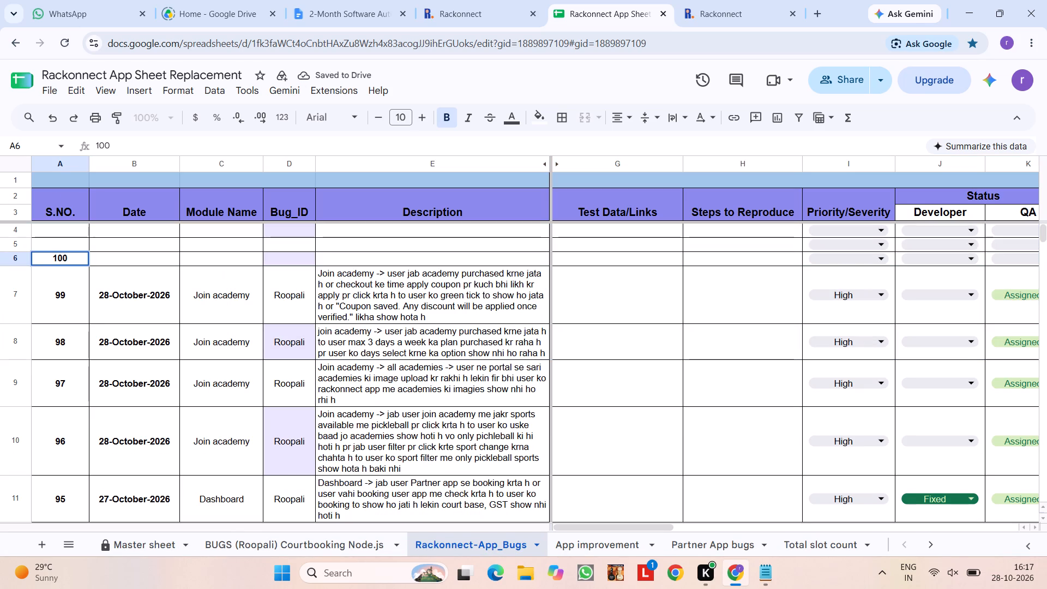
key(Up)
text(101)
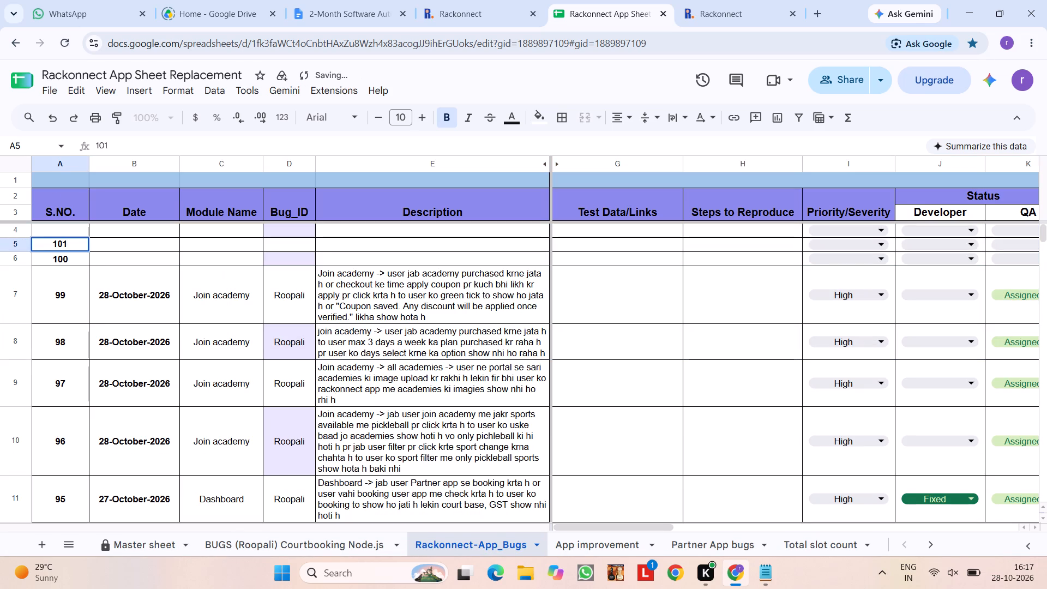
key(Up)
text(102)
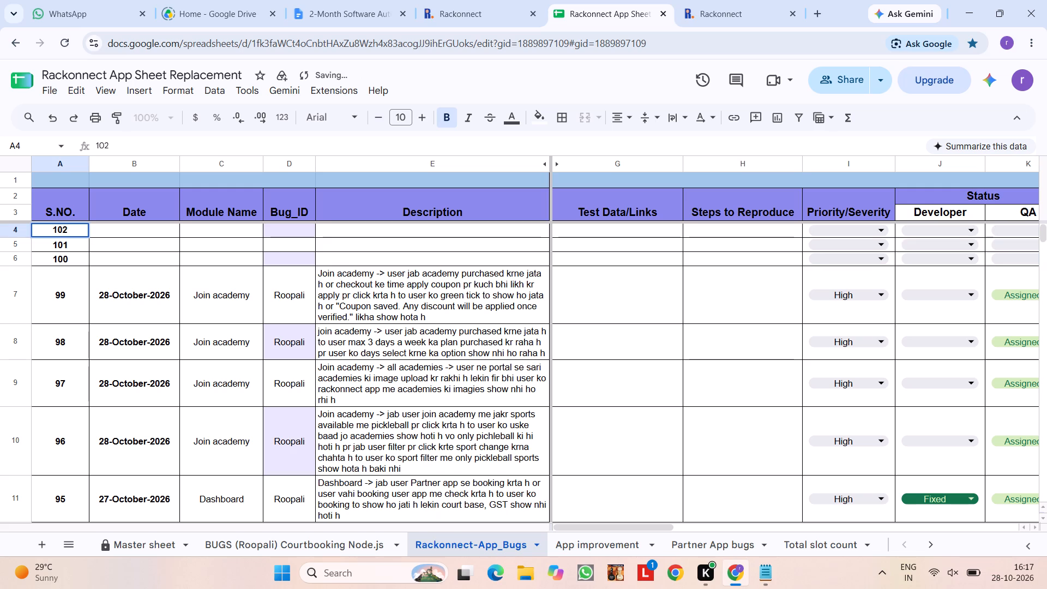
Select the Date cell of the bug 100 row.
key(Right)
key(Down)
key(Down)
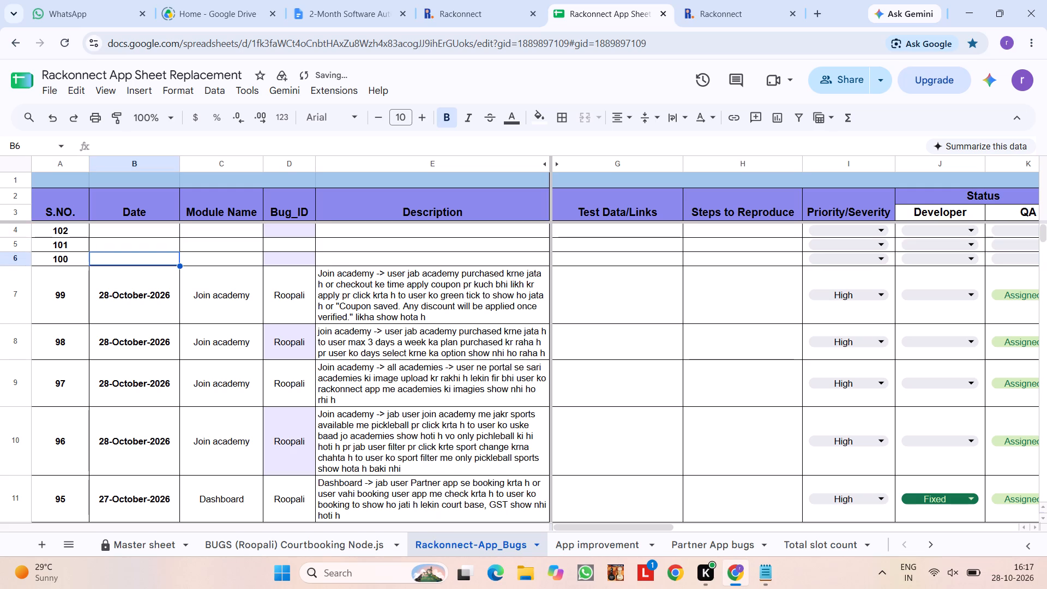